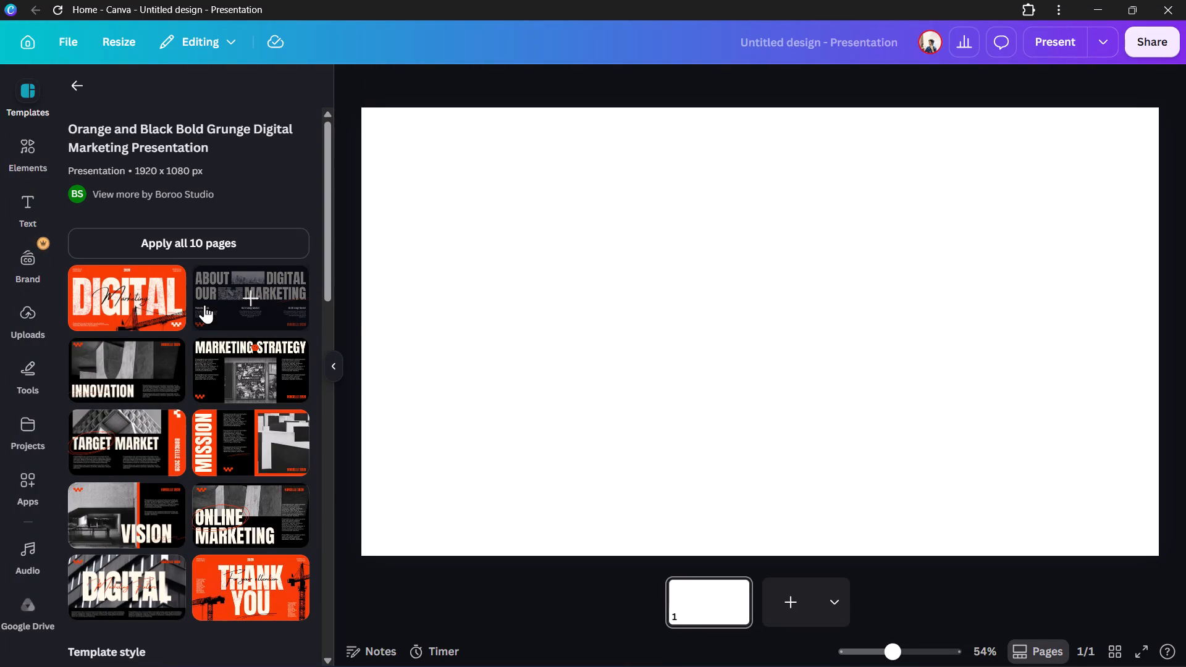
Apply the "About Our Digital Marketing" template page to the blank first page.
left_click_drag(204, 304, 455, 140)
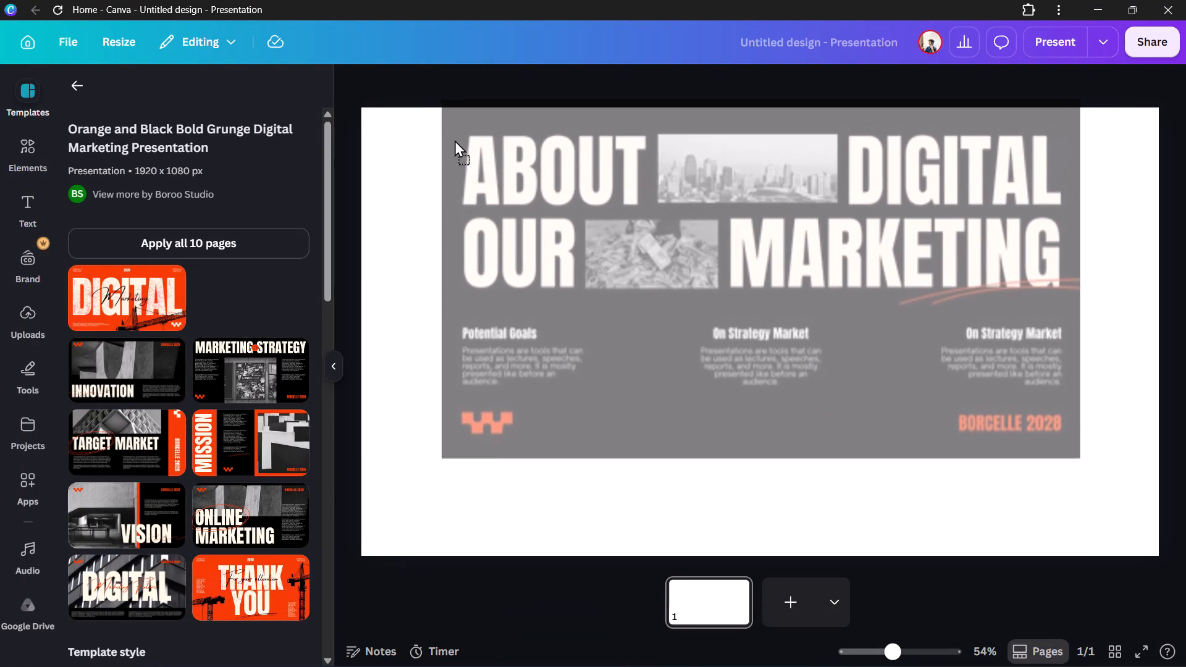
left_click_drag(455, 140, 455, 144)
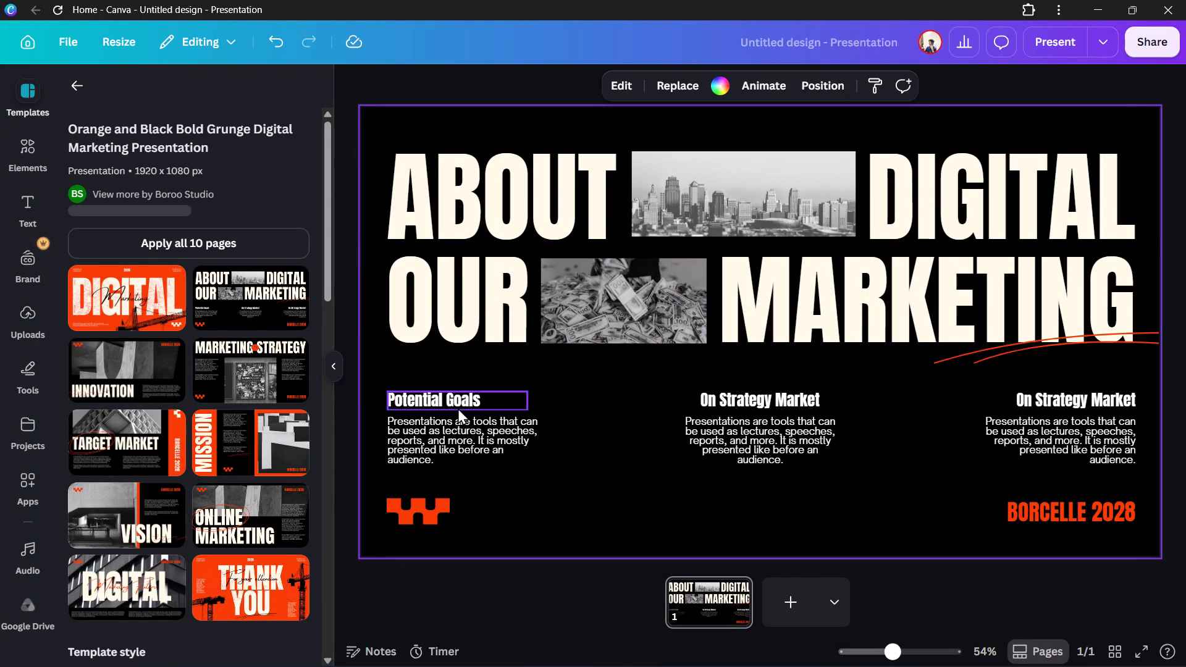
Add a second page to the presentation.
left_click(767, 584)
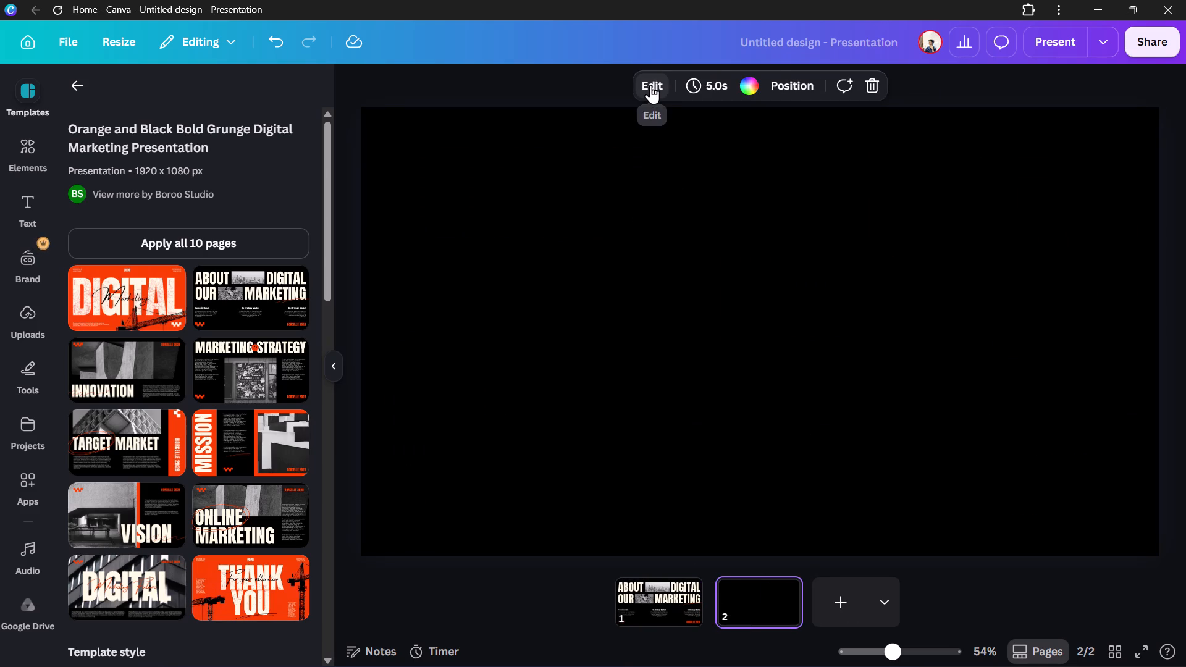
left_click(650, 85)
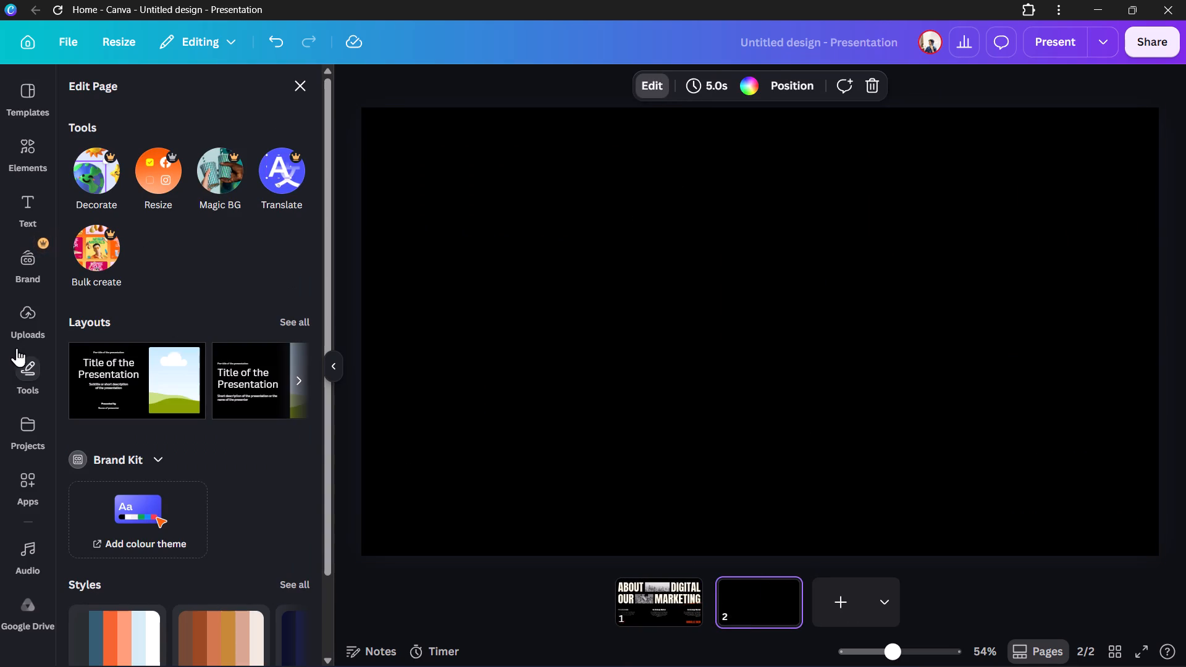
Insert the uploaded photo of four folded sarees on display blocks against a dark wall onto page 2.
left_click(31, 324)
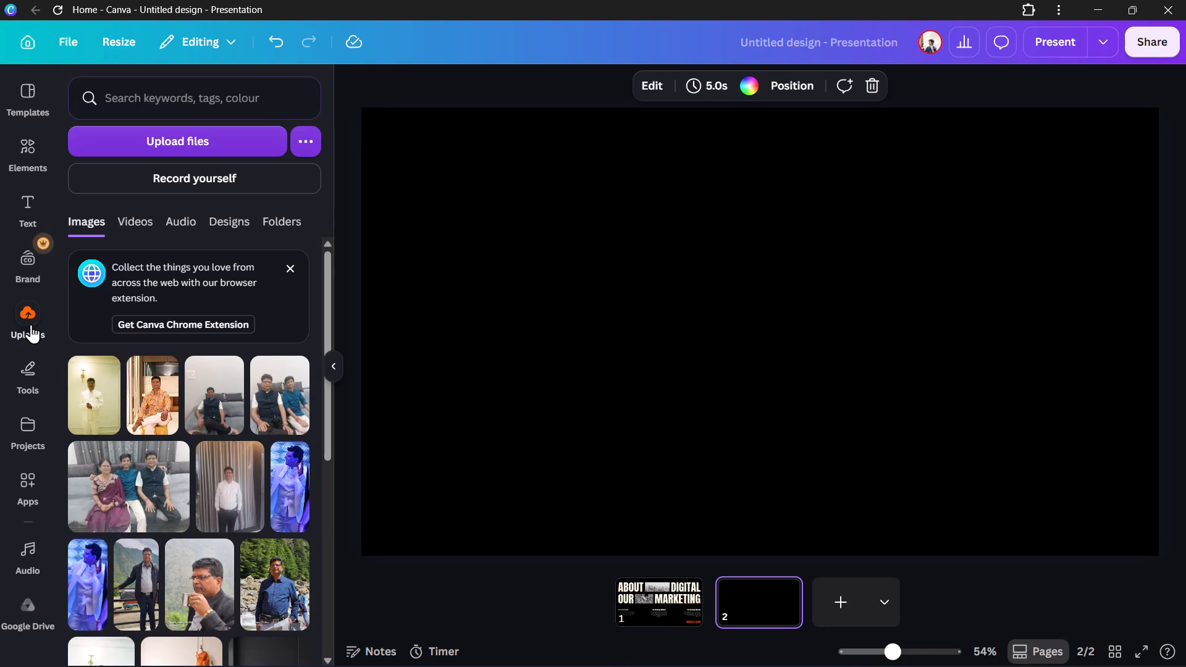
scroll(154, 471, "down", 5)
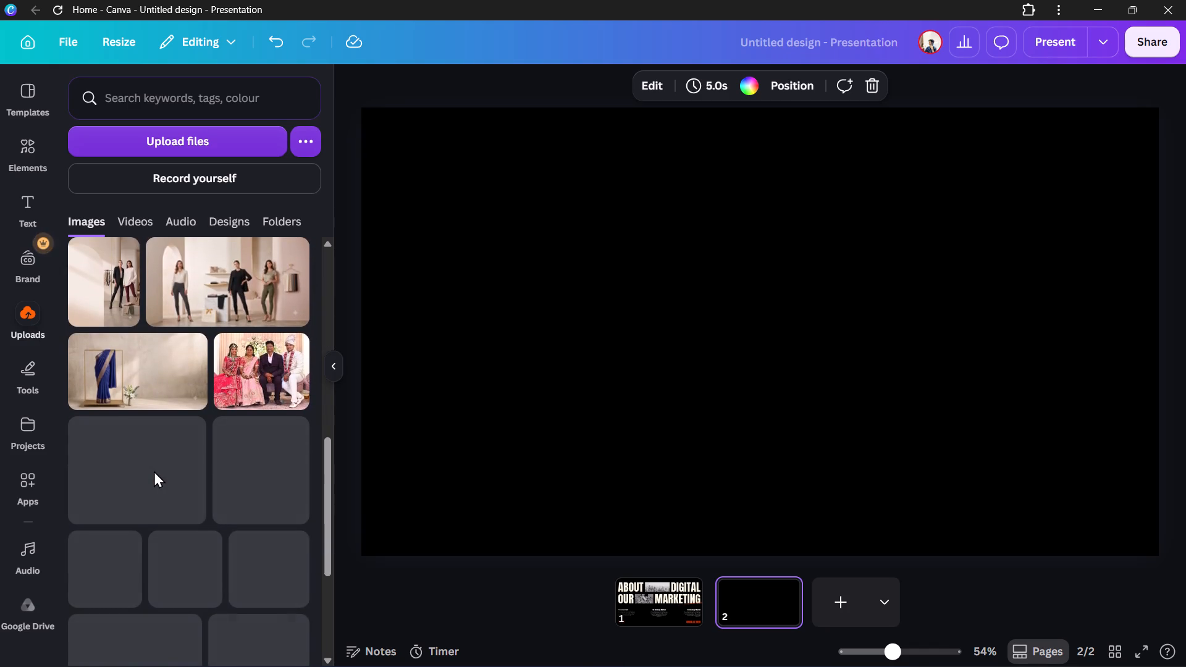
scroll(154, 471, "down", 2)
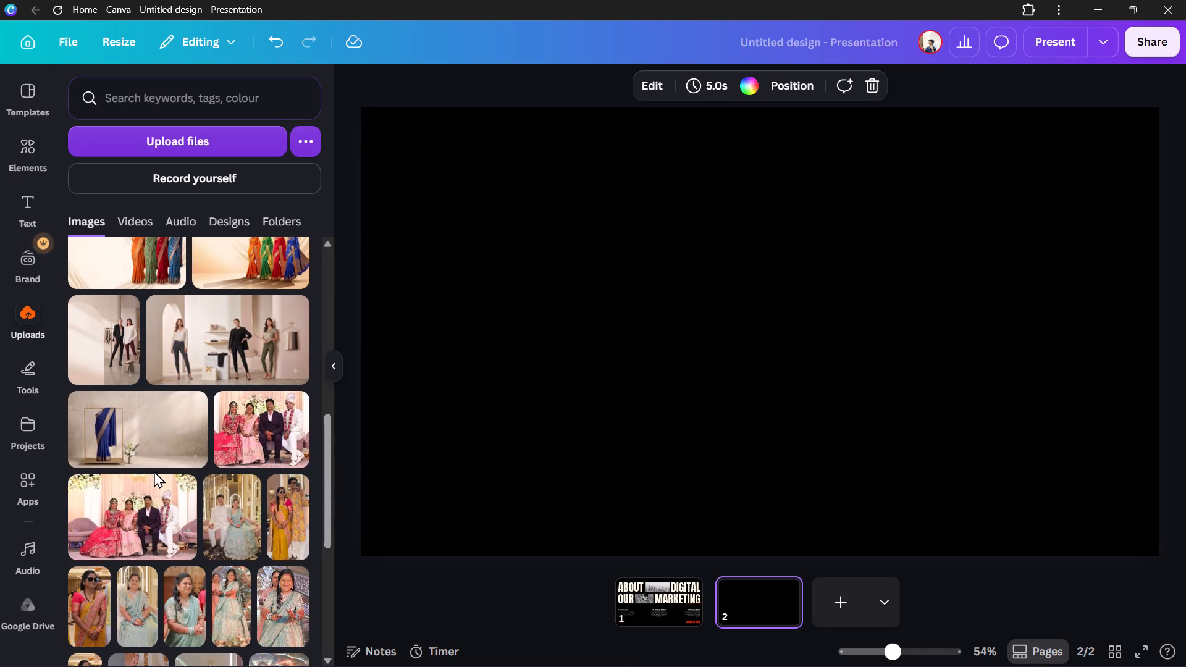
scroll(154, 471, "down", 4)
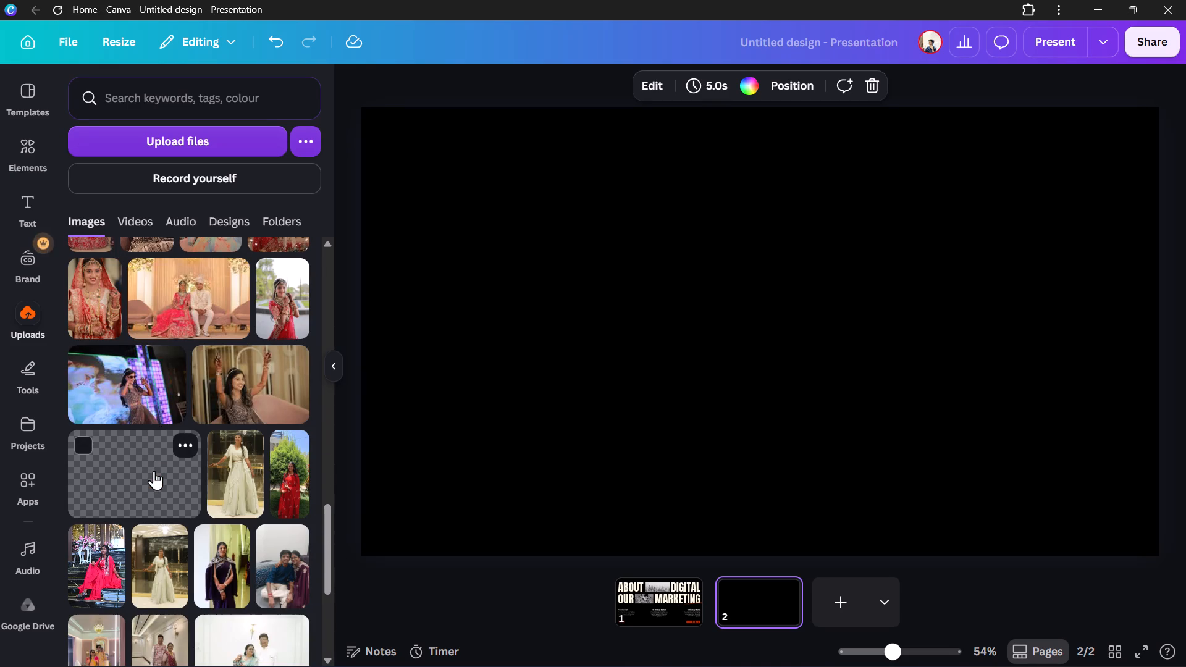
scroll(154, 471, "down", 3)
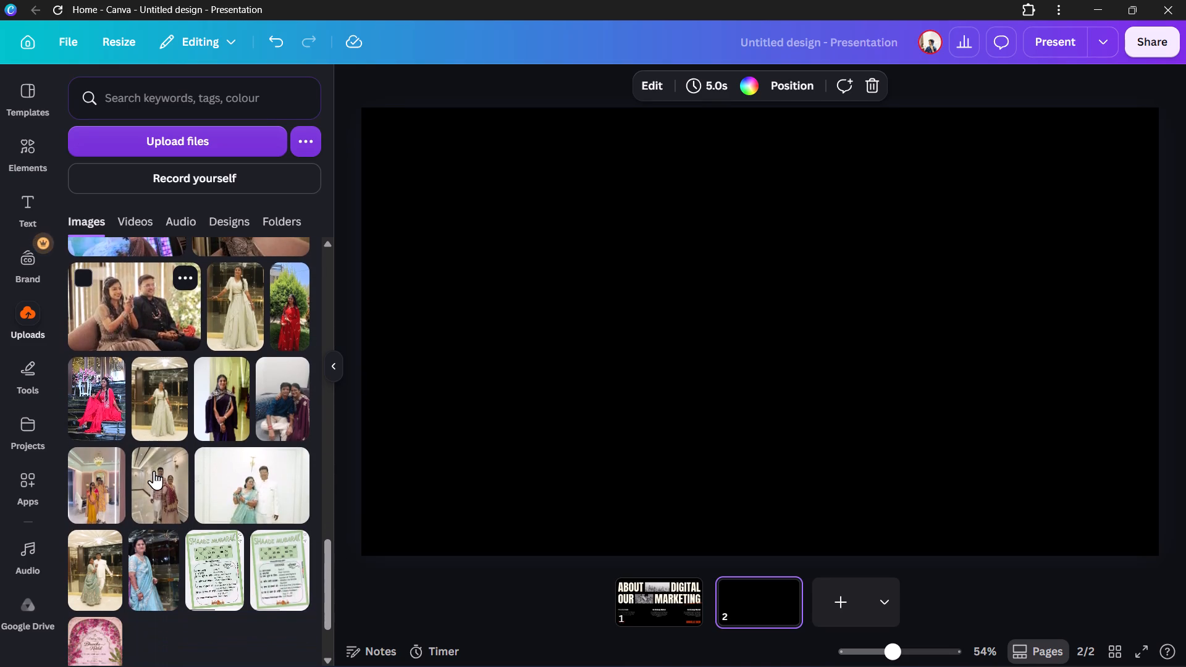
scroll(154, 471, "down", 1)
scroll(154, 471, "up", 4)
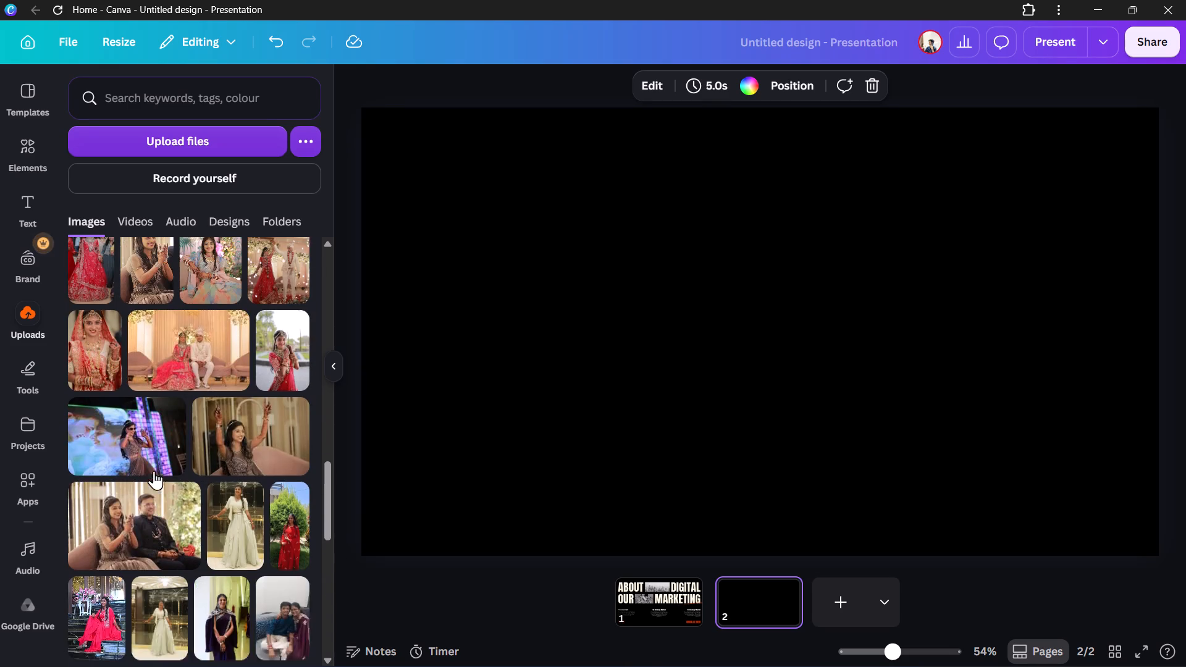
scroll(154, 471, "up", 5)
scroll(154, 471, "down", 1)
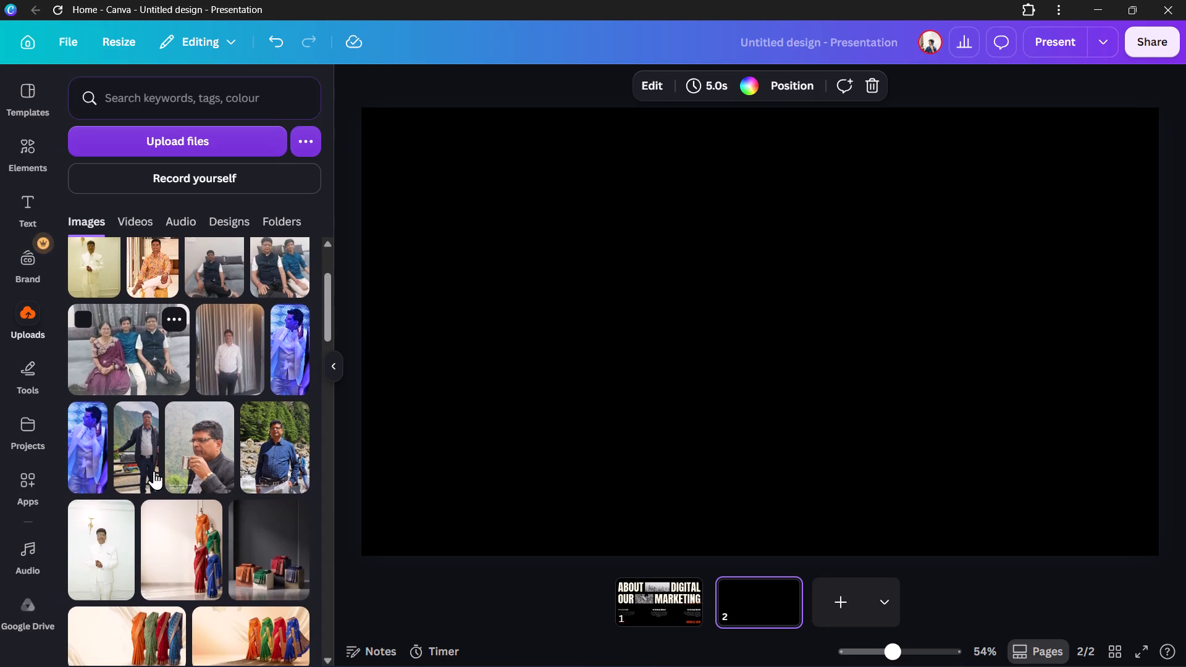
scroll(154, 471, "down", 1)
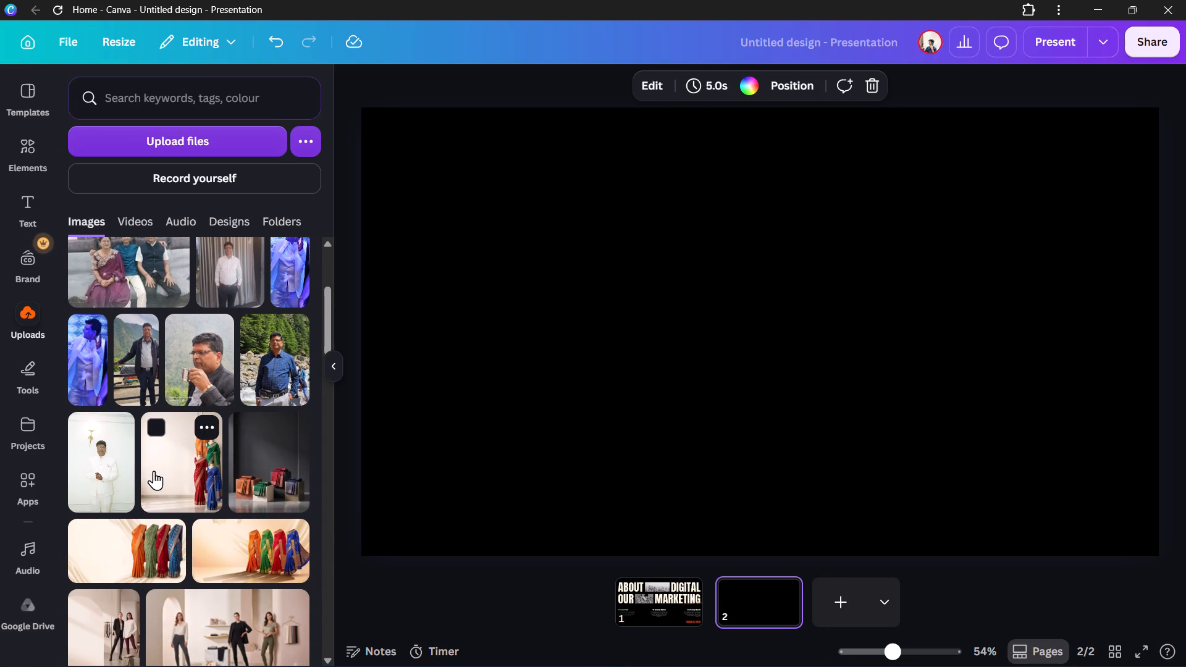
left_click(267, 465)
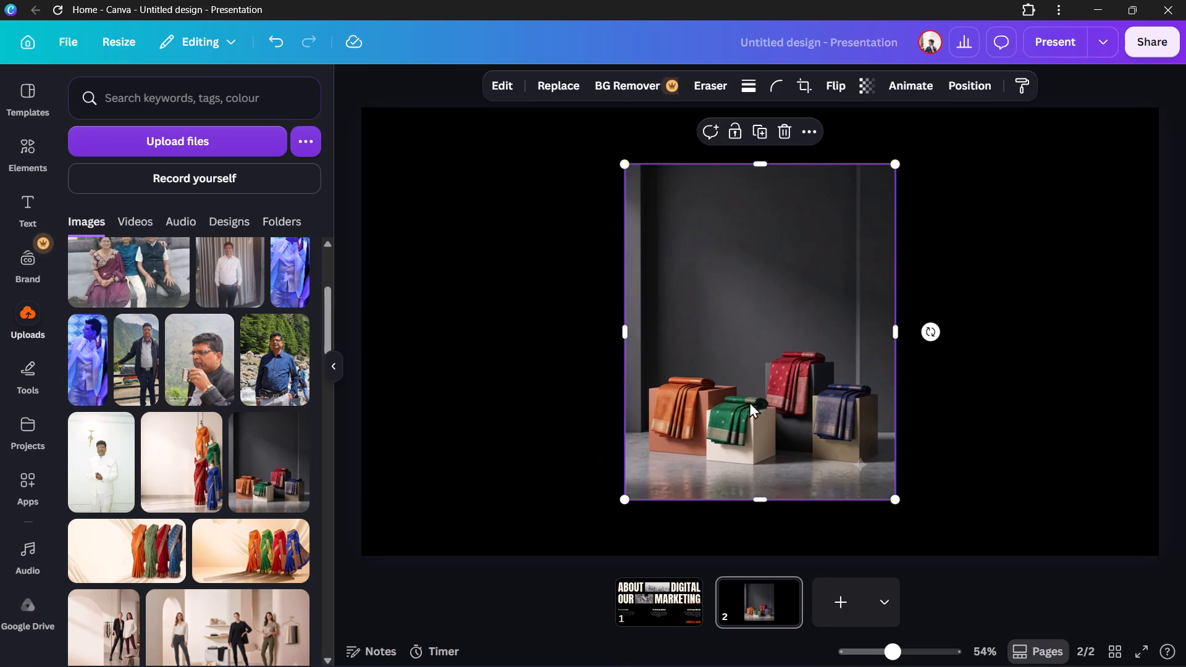
Enlarge the saree photo to about 884 by 1,056 and align its top with the page's top edge.
left_click(623, 333)
left_click_drag(625, 157, 486, 148)
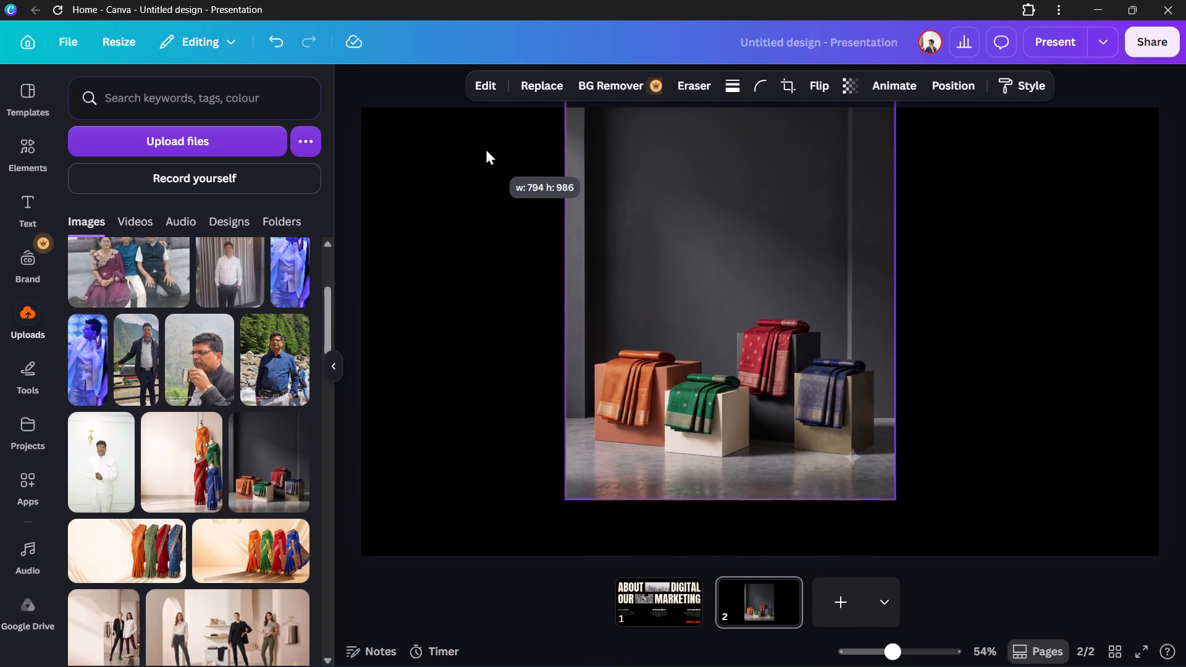
left_click_drag(674, 287, 592, 330)
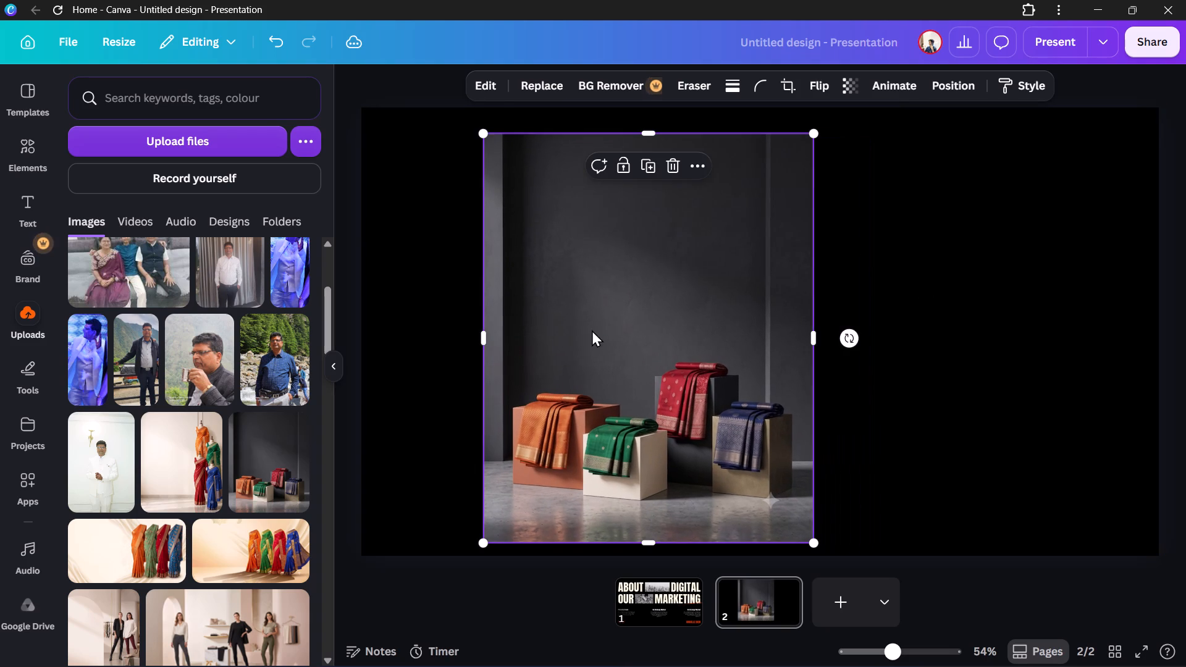
left_click_drag(813, 338, 922, 325)
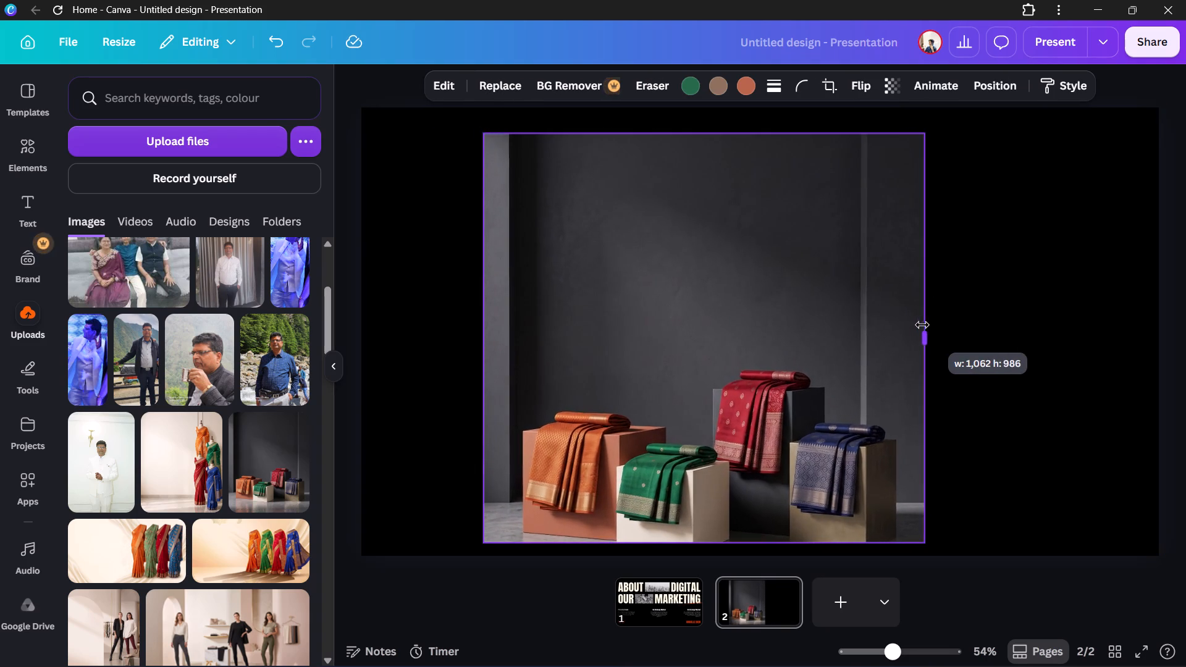
left_click_drag(922, 325, 826, 314)
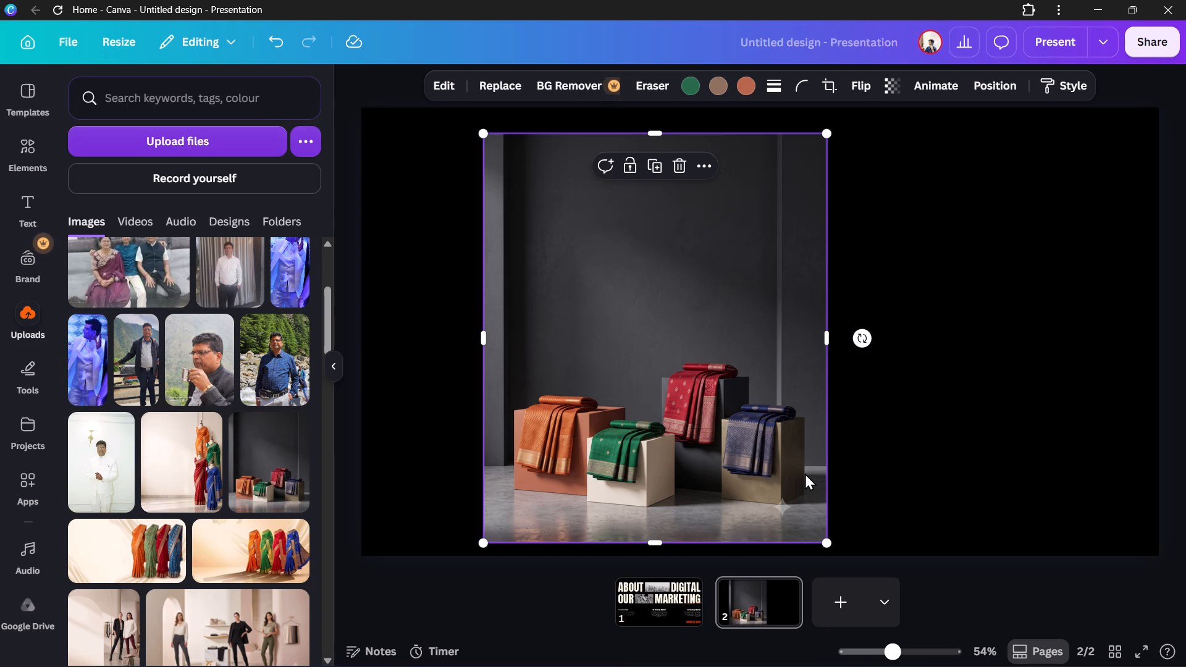
left_click(935, 193)
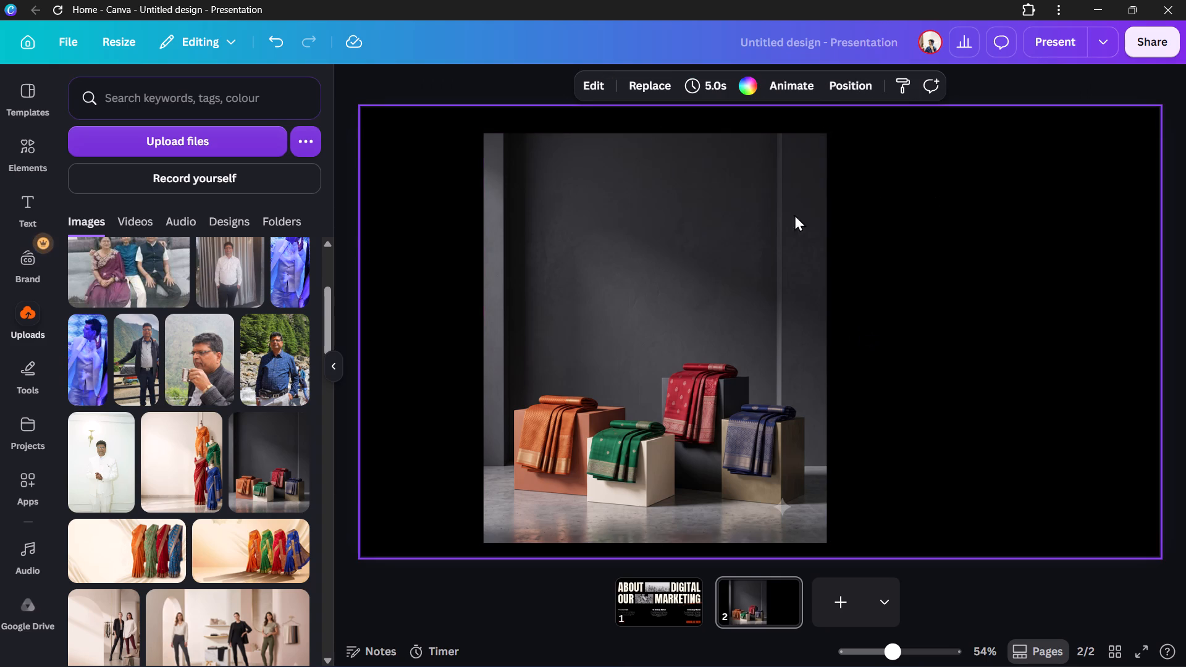
left_click_drag(781, 217, 788, 188)
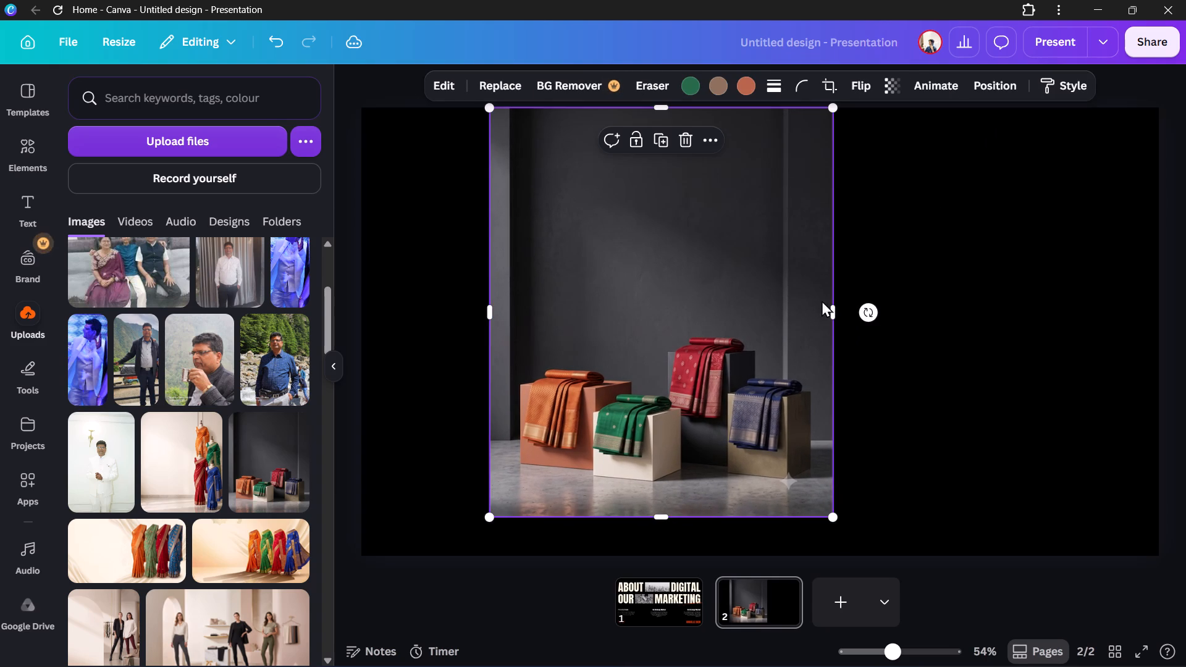
left_click_drag(834, 519, 894, 518)
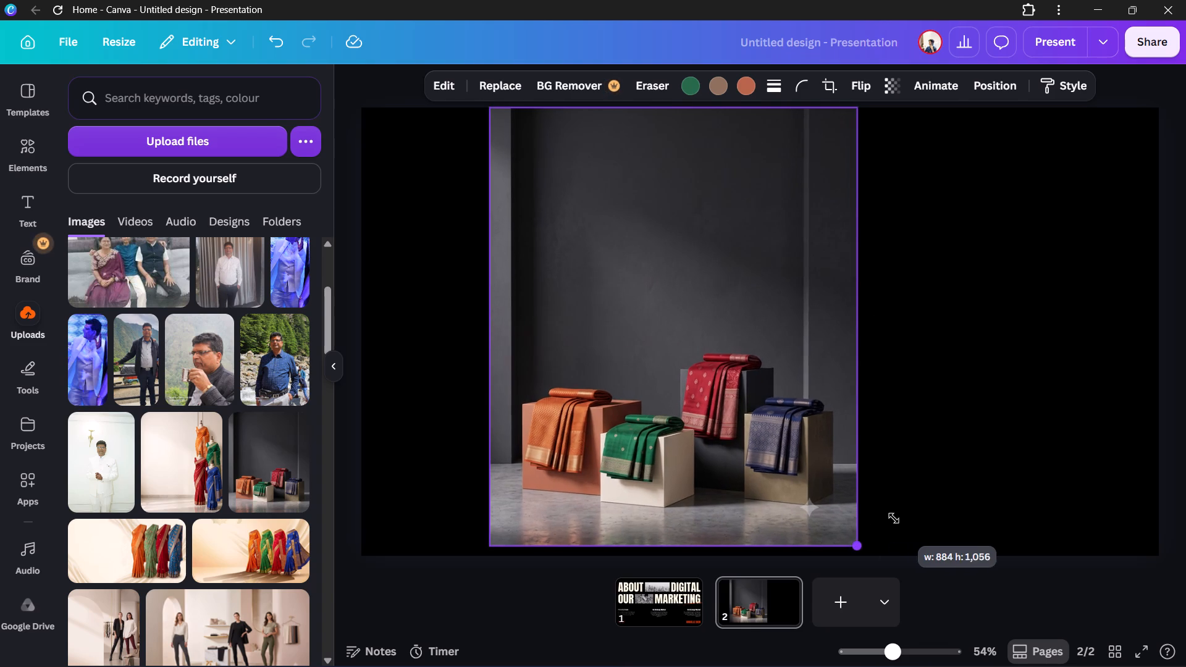
left_click_drag(894, 518, 896, 518)
left_click(957, 459)
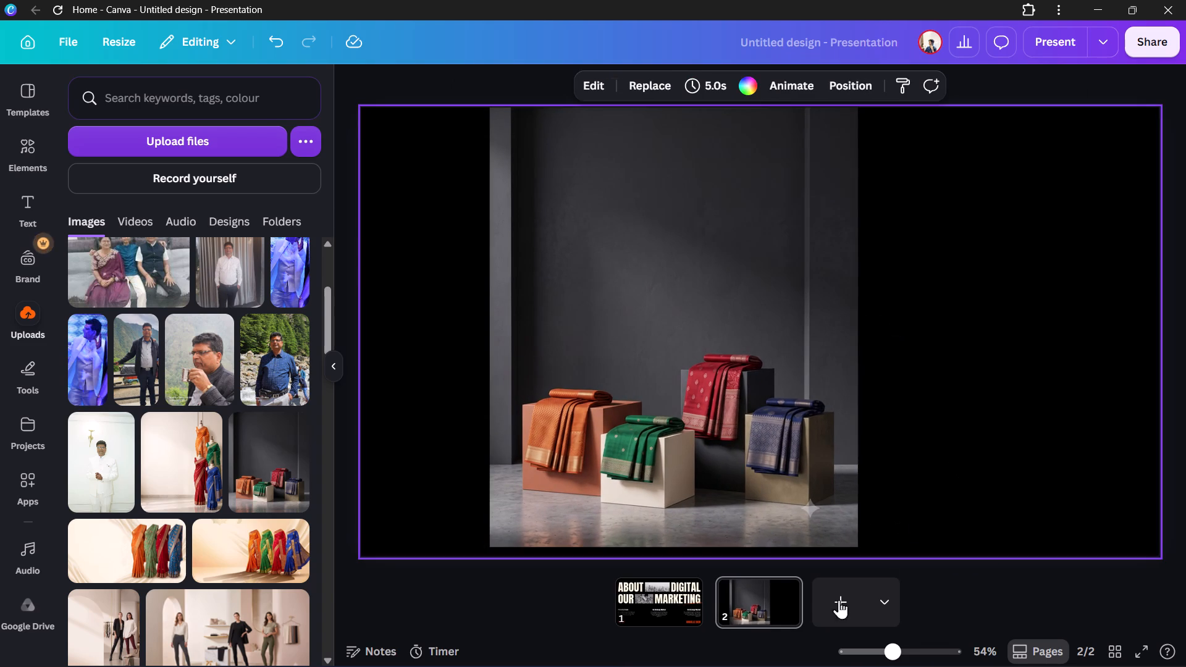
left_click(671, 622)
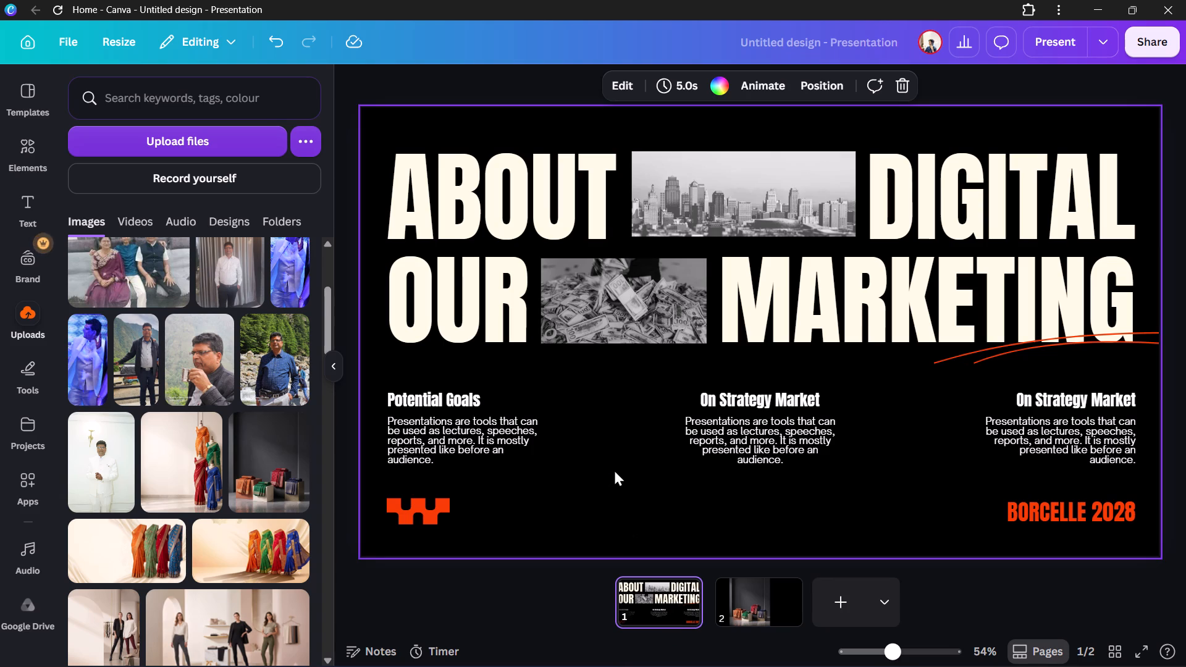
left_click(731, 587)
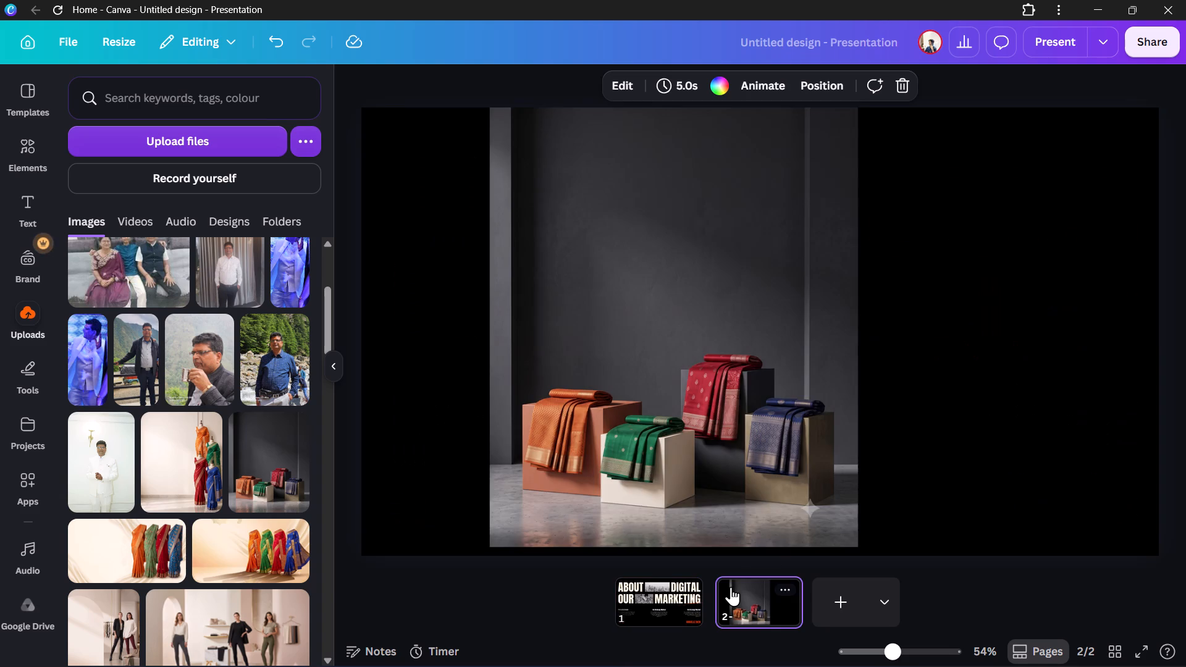
Add a text box reading "DHRUVA COLLECTION" in the upper part of the saree photo.
left_click(648, 235)
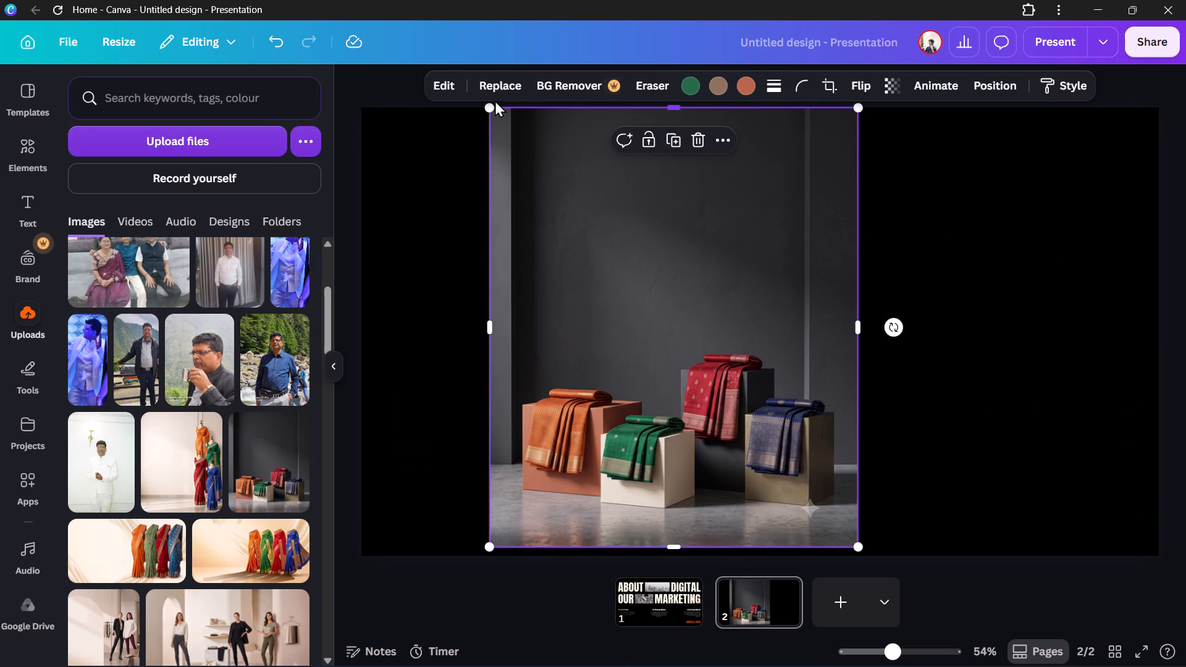
left_click(16, 201)
left_click(180, 138)
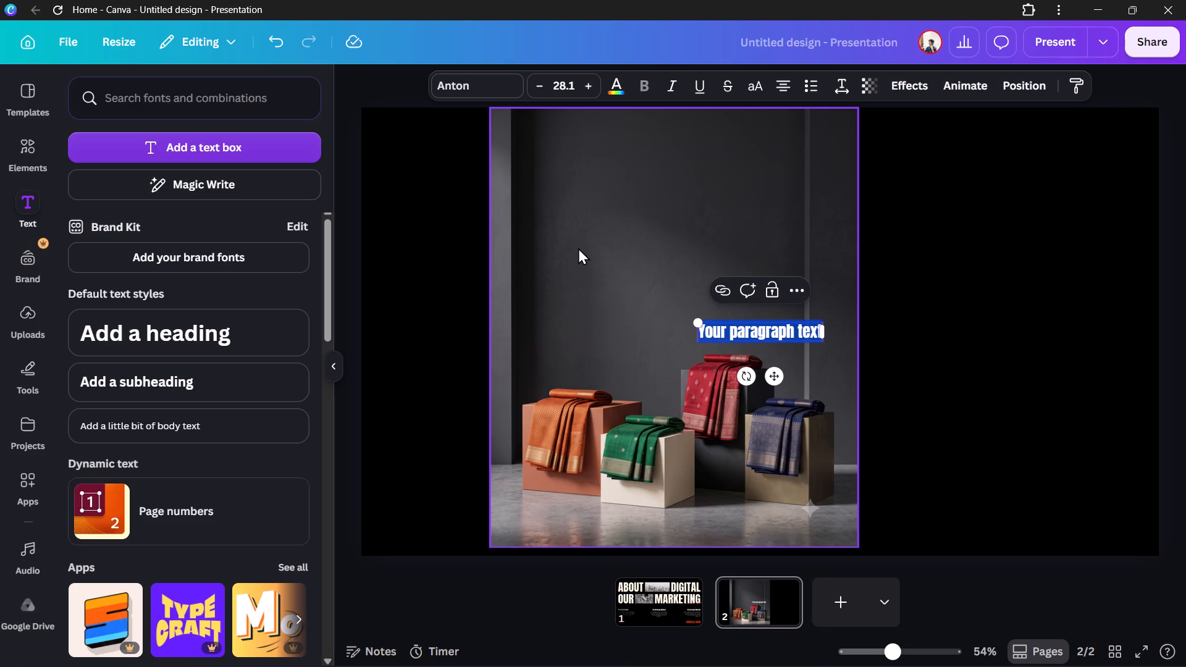
type("dhruvs")
key("space")
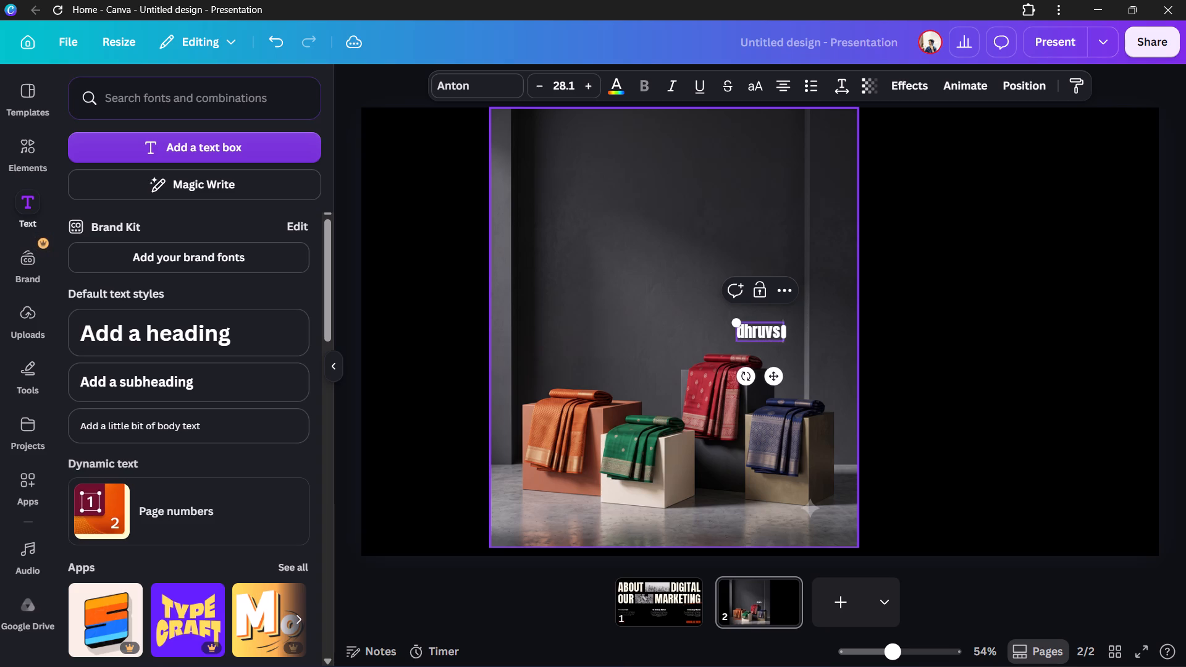
key("BackSpace")
key("BackSpace")
key("BackSpace")
key("BackSpace")
key("BackSpace")
key("BackSpace")
key("BackSpace")
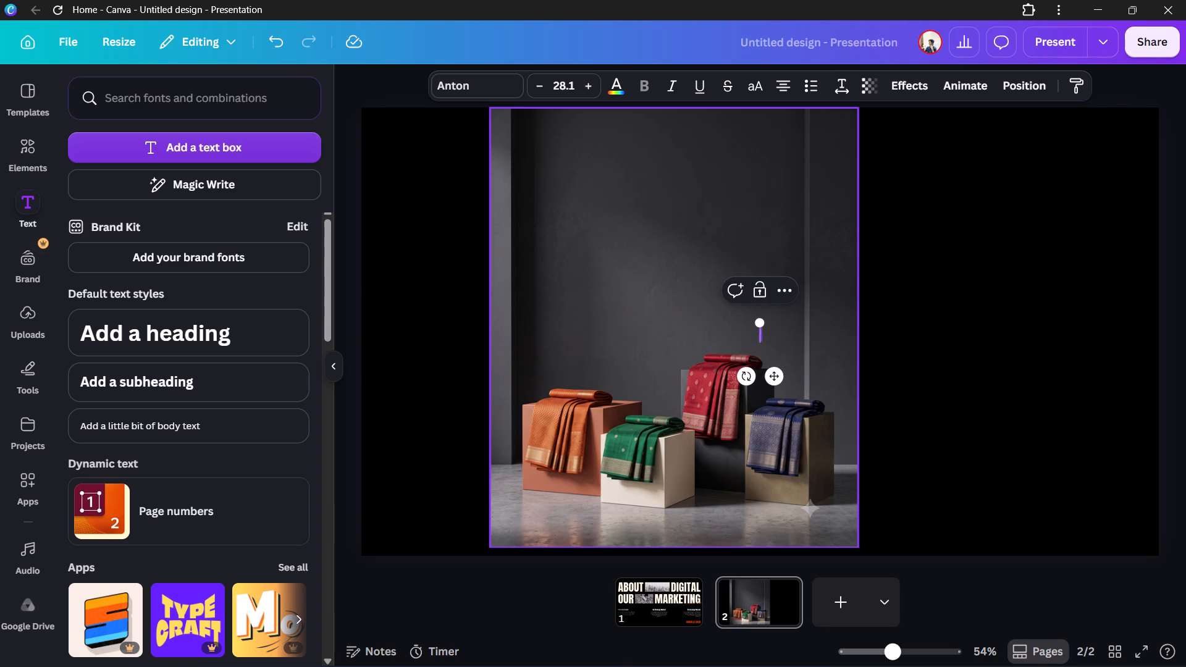
type("DHRUVA COLLE")
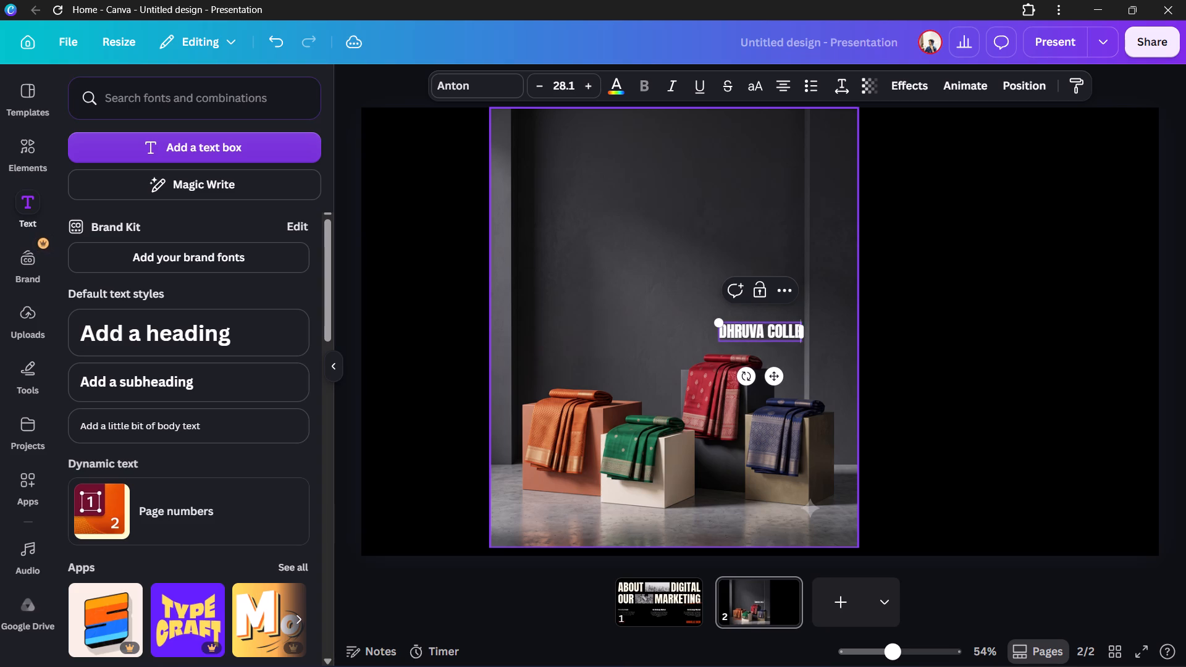
type("CTION")
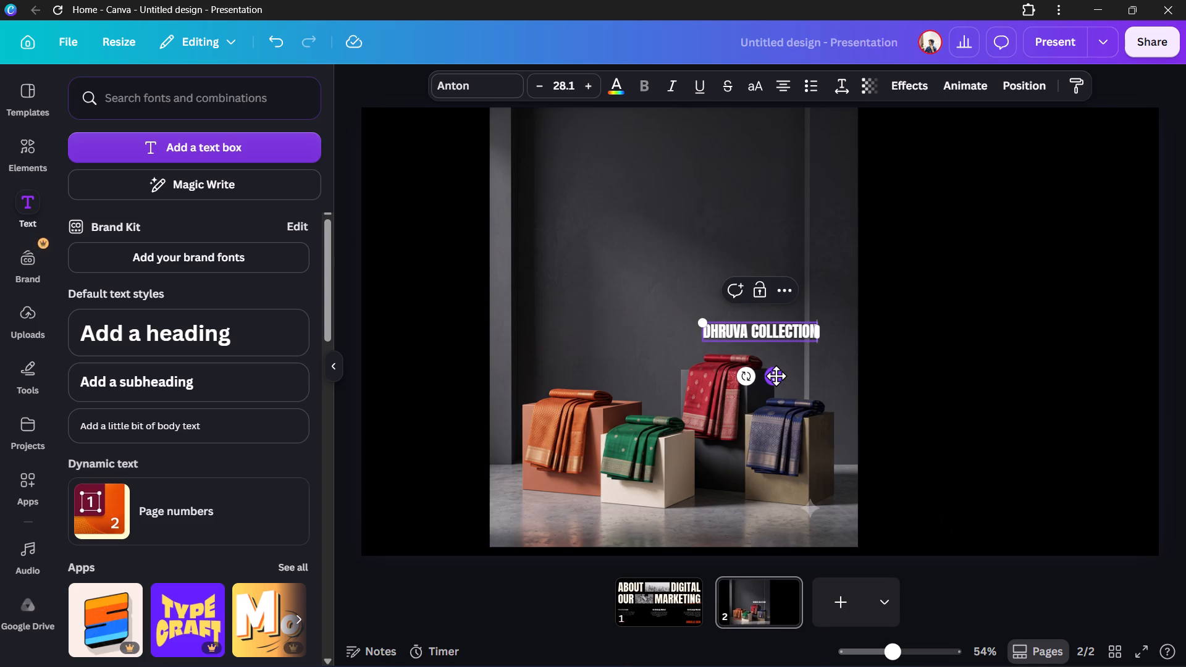
left_click_drag(776, 375, 676, 201)
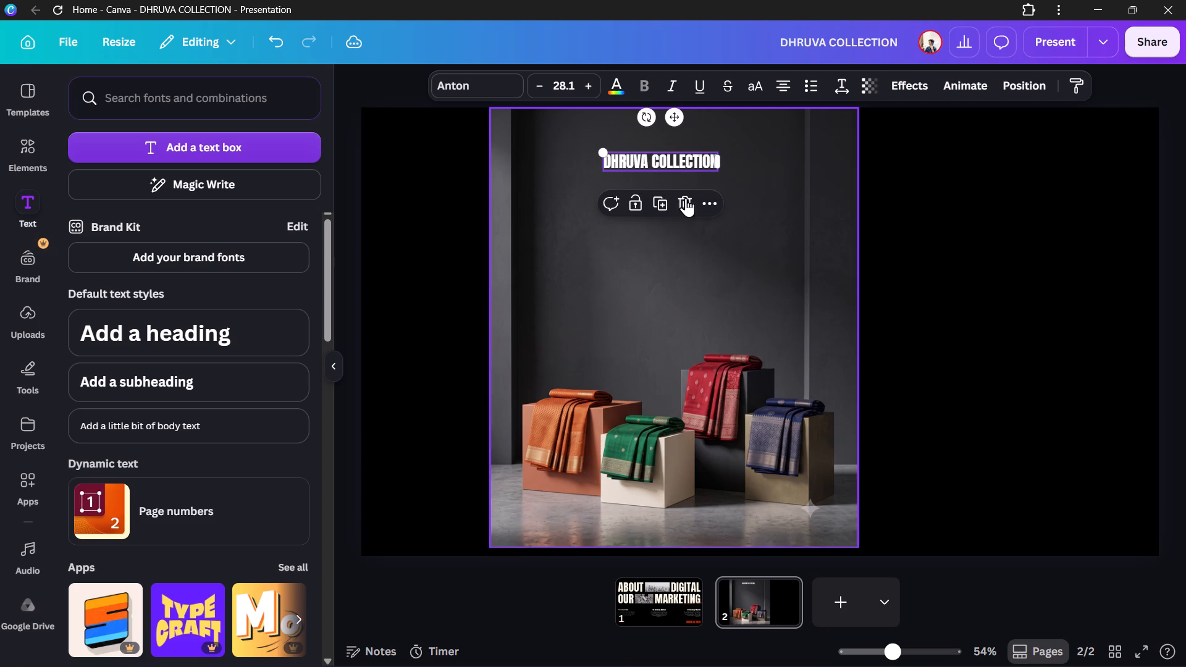
Set the "DHRUVA COLLECTION" text size to 50 and centre it horizontally near the top of the photo.
left_click(574, 88)
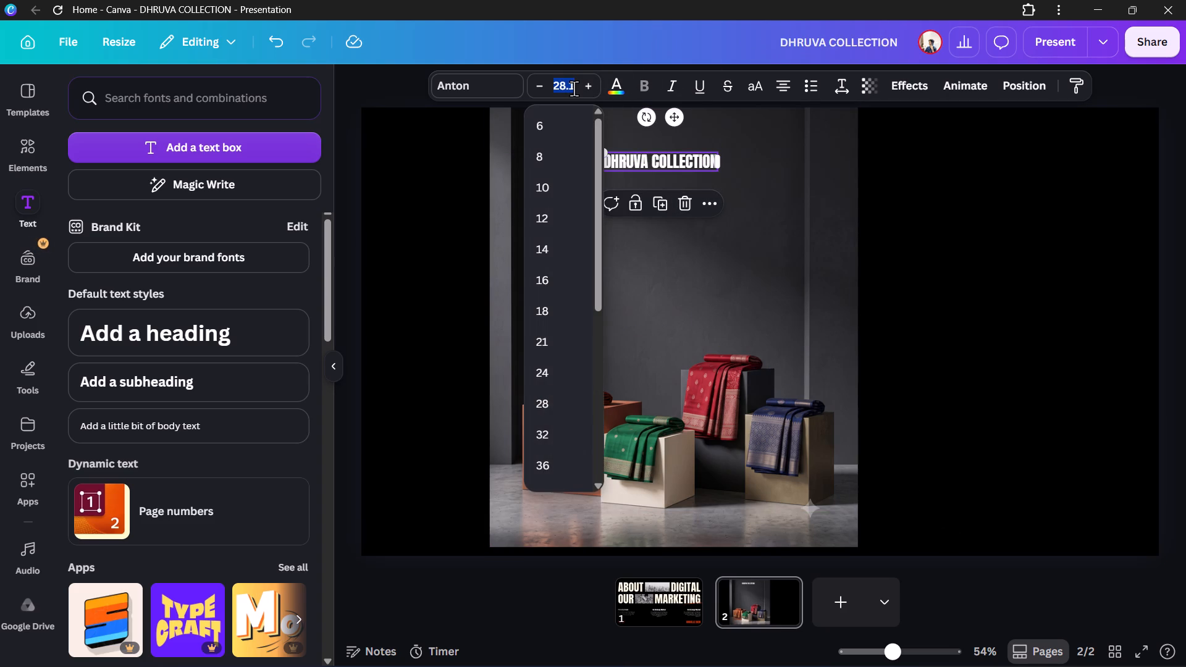
type("50")
key("Return")
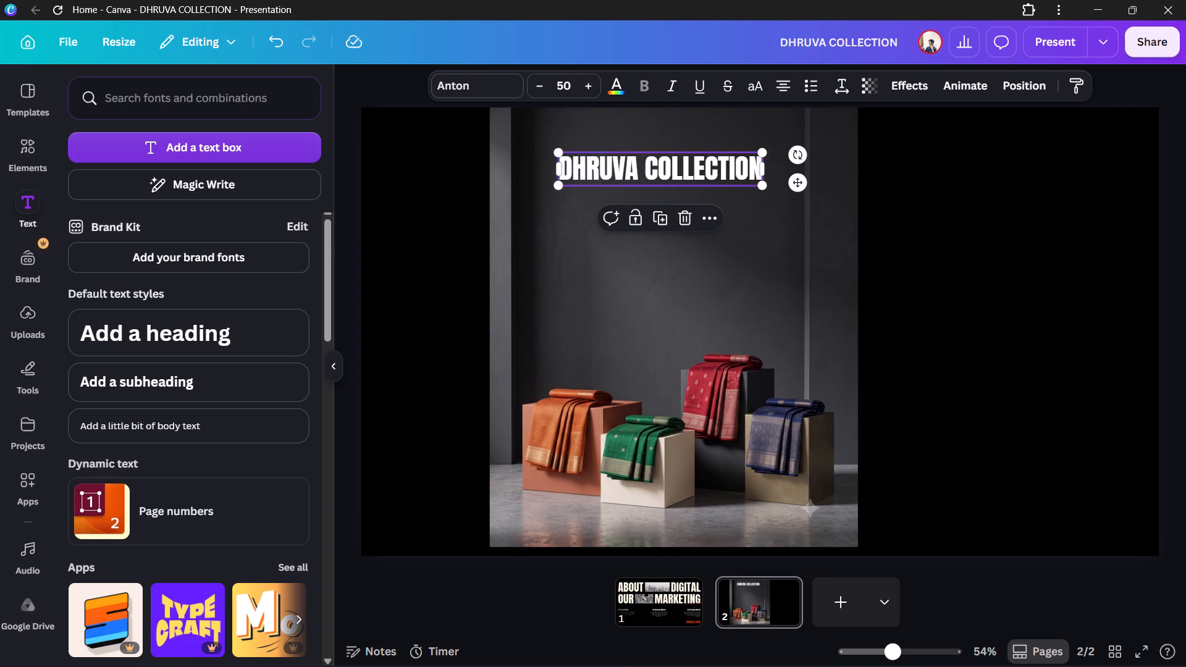
left_click(973, 187)
left_click_drag(670, 163, 682, 153)
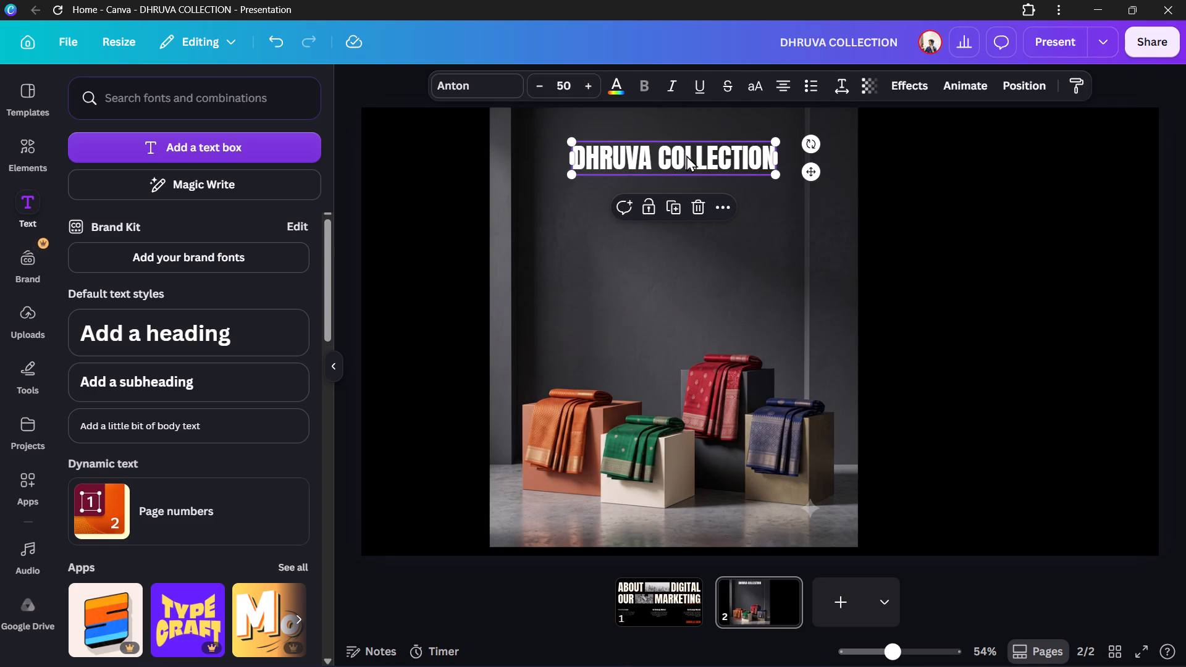
Add a body text element reading "#AD" to the saree page.
left_click(764, 208)
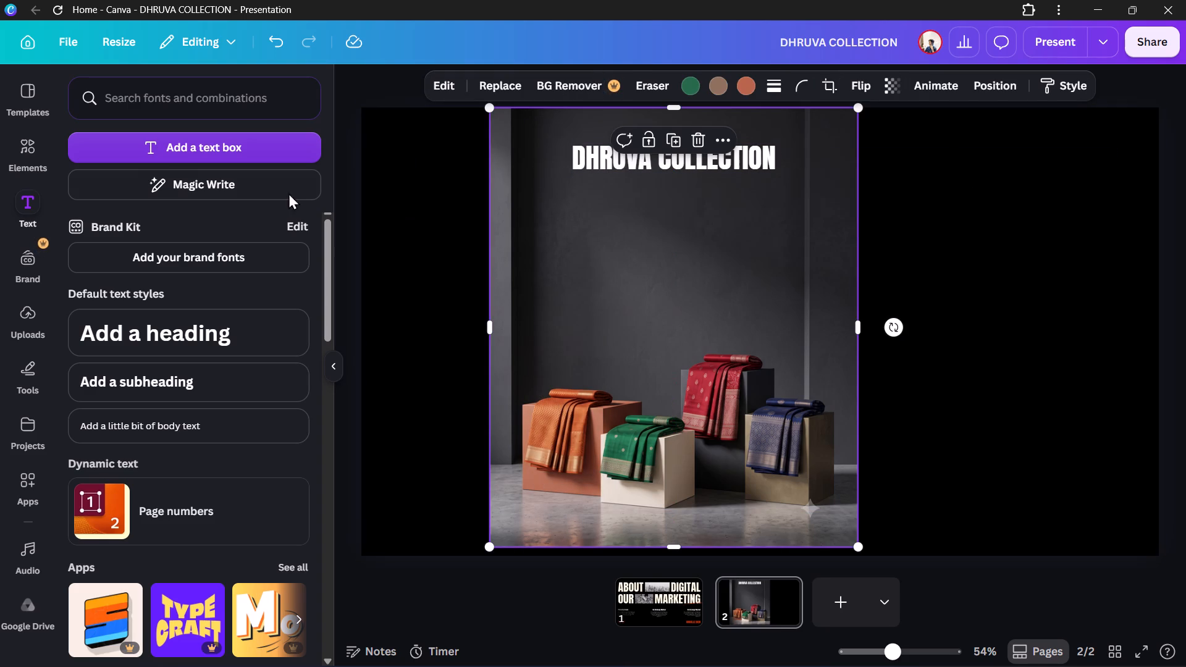
left_click(133, 427)
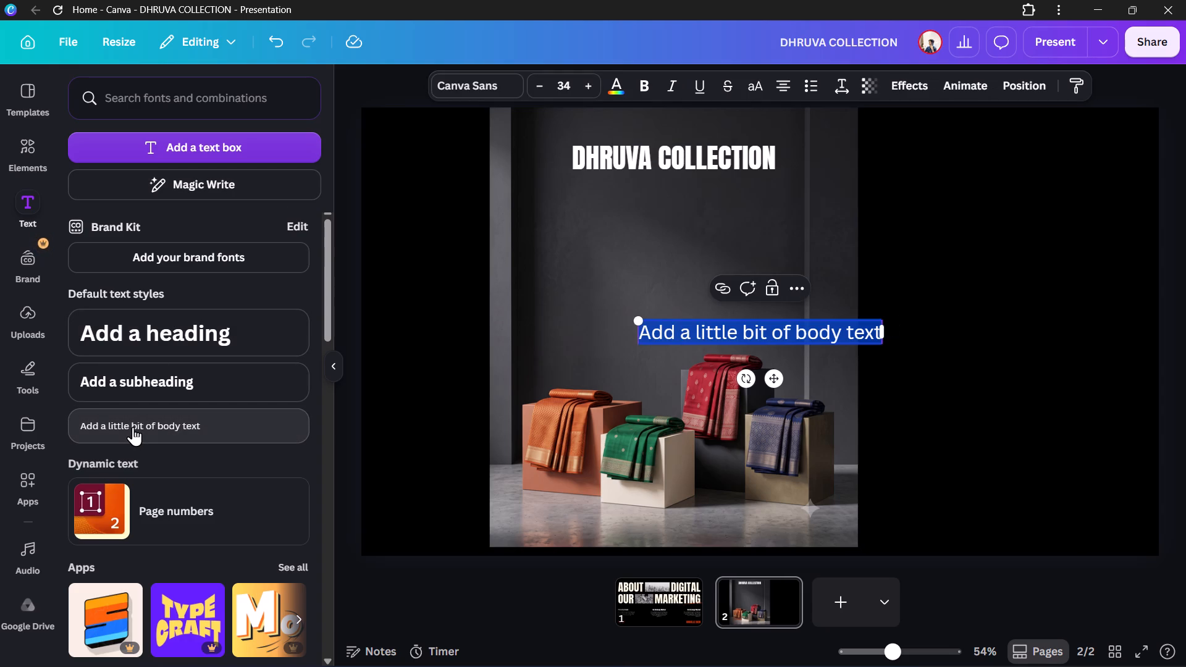
key("shift+numbersign")
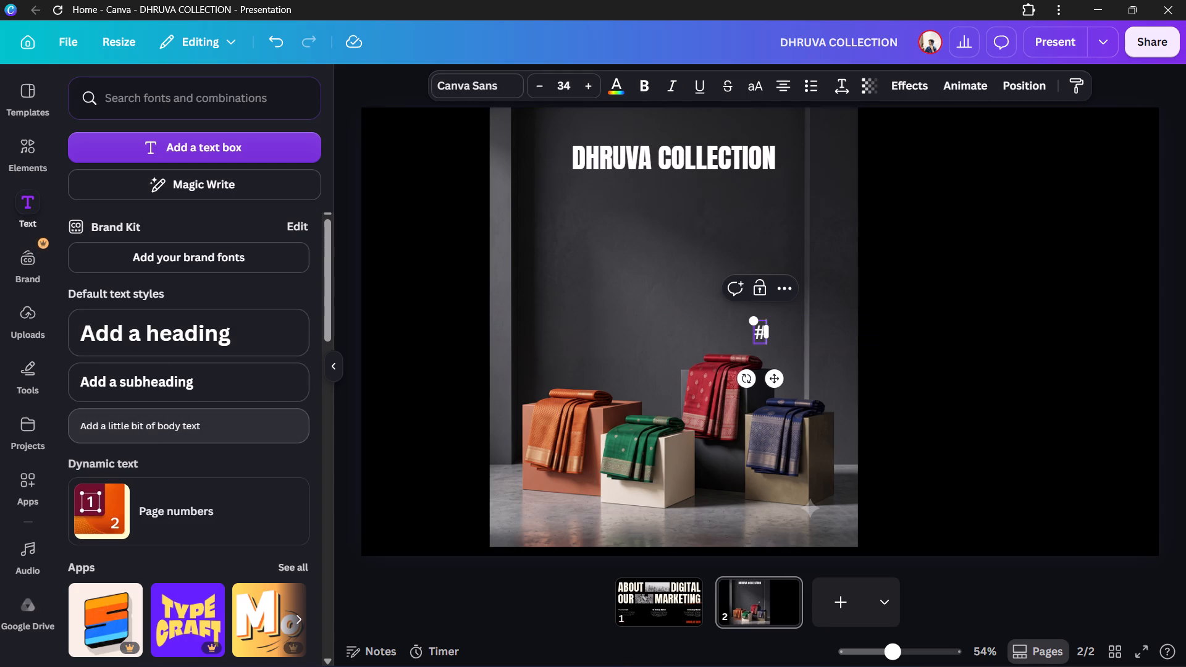
type("aS")
key("BackSpace")
key("BackSpace")
type("AD")
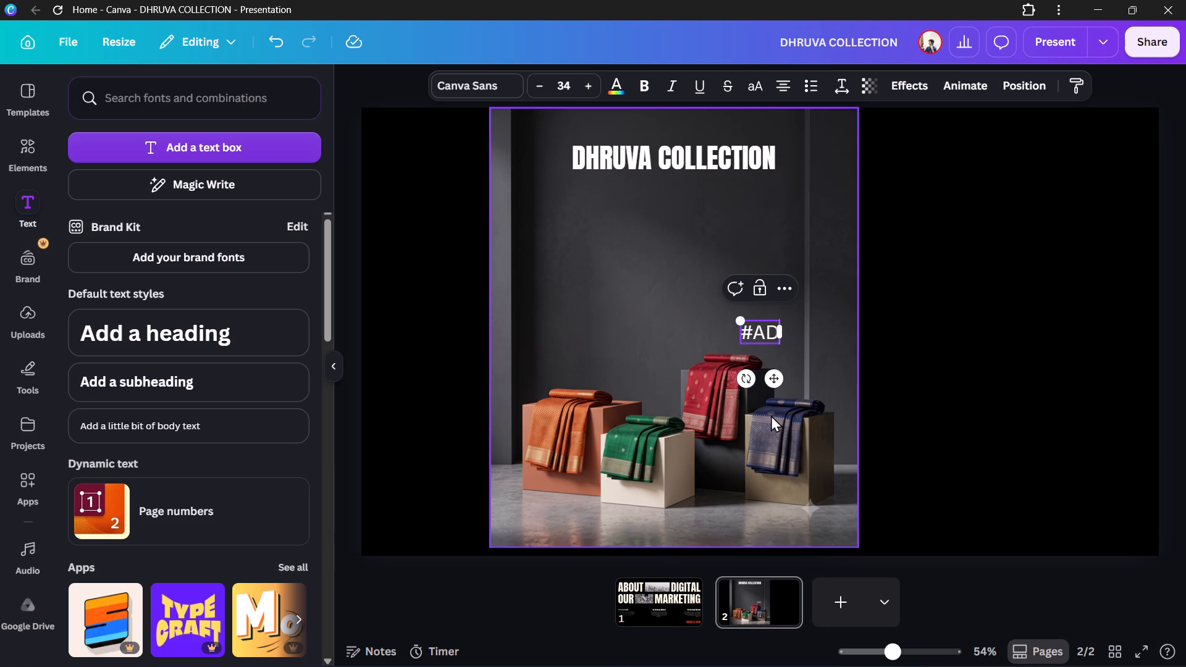
Set the "#AD" text size to 18 and place it in the saree photo's top-right corner.
left_click(565, 85)
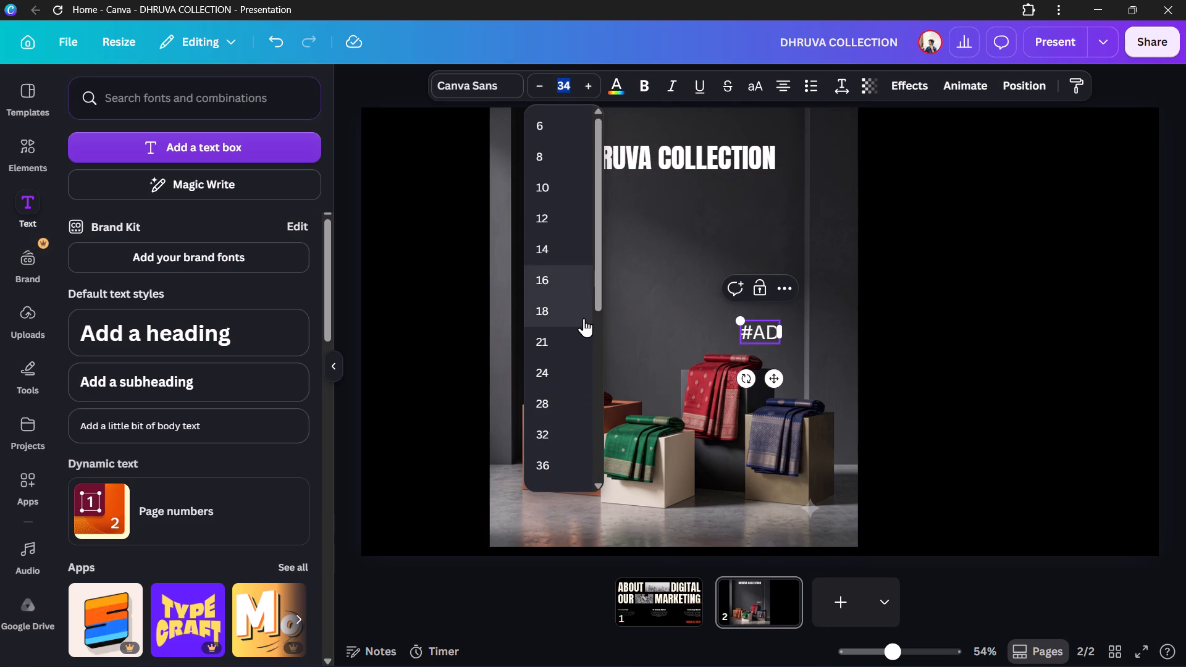
left_click(566, 301)
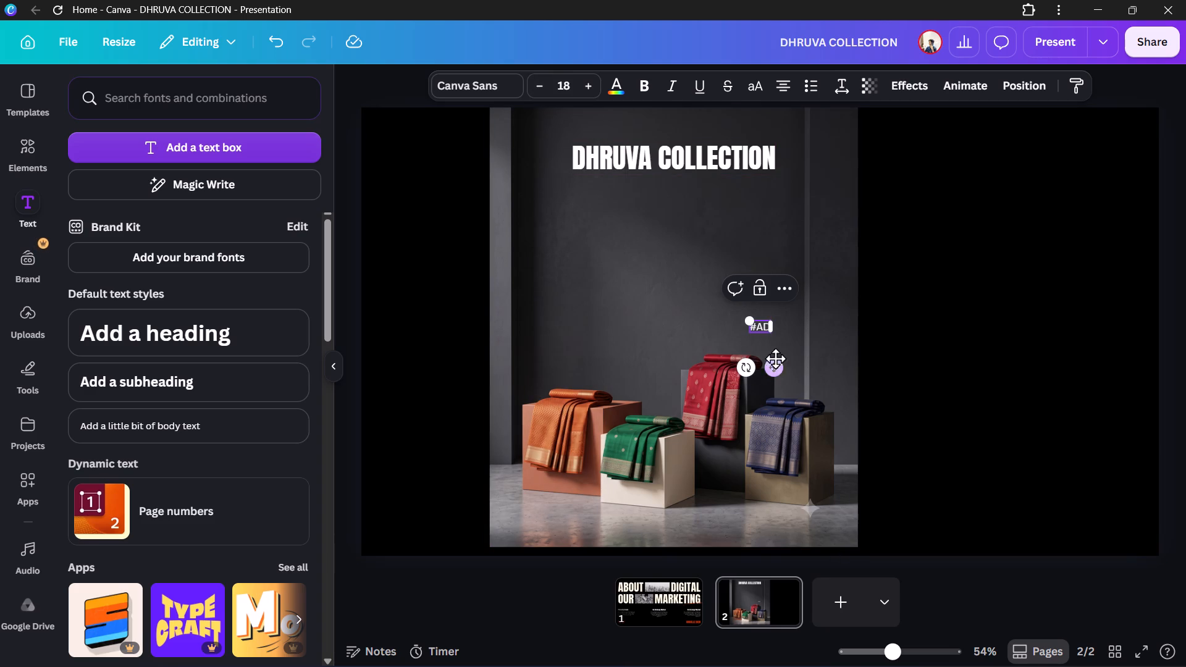
left_click_drag(776, 368, 749, 269)
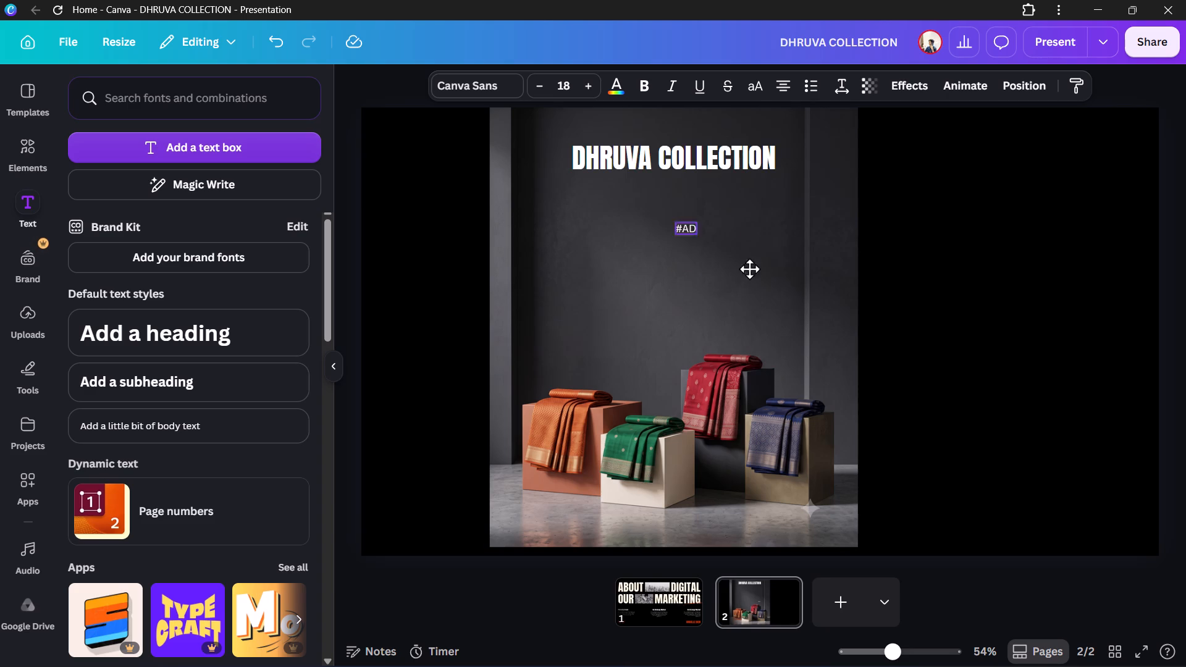
left_click_drag(749, 269, 853, 163)
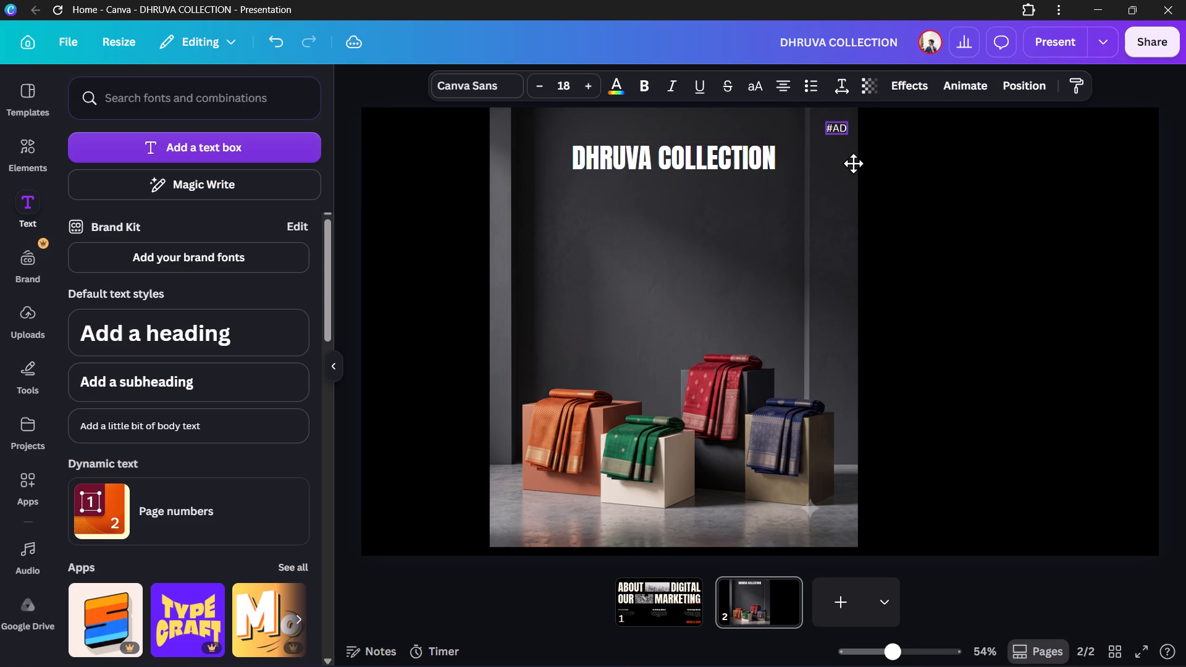
left_click_drag(853, 163, 854, 162)
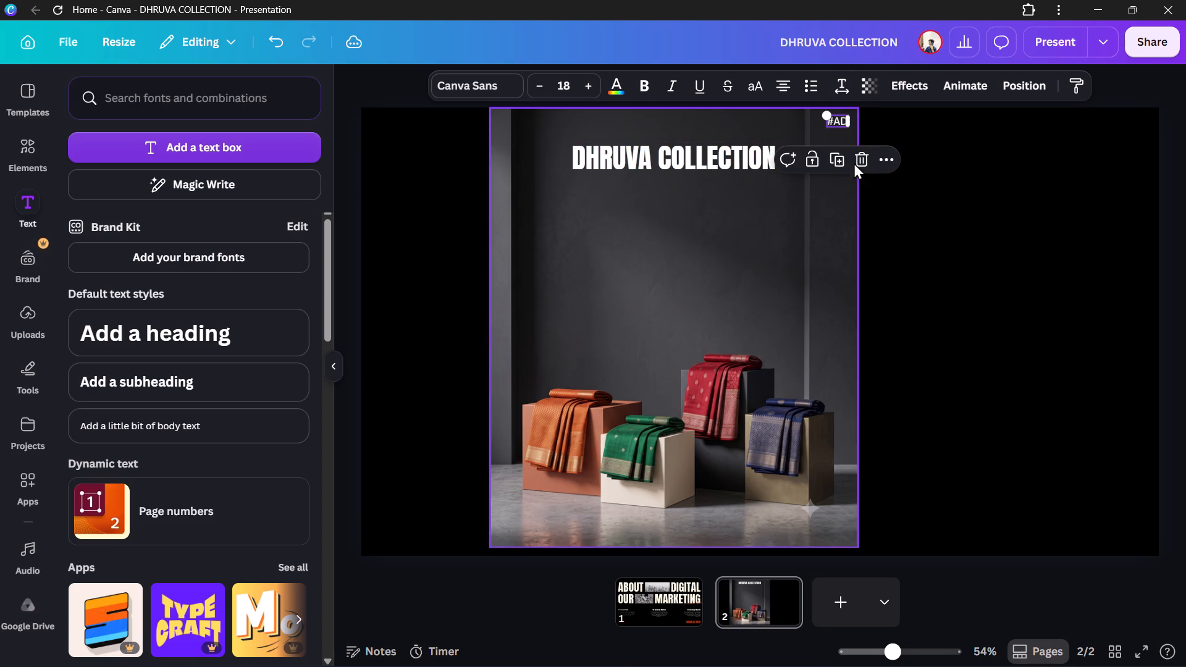
left_click(951, 219)
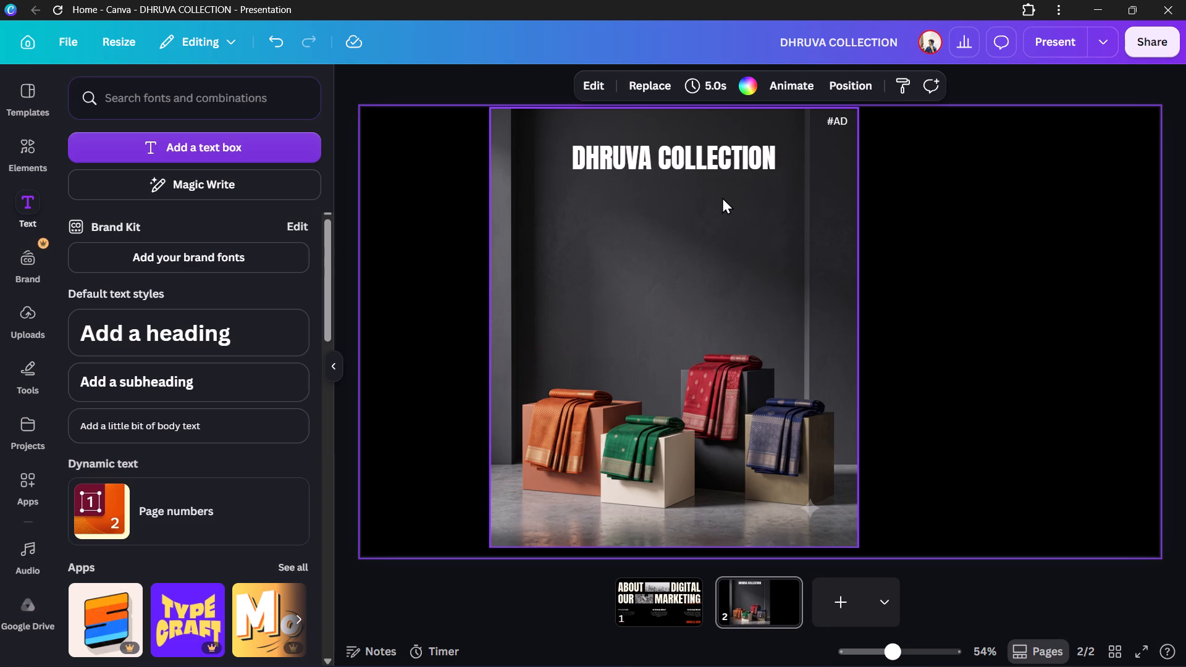
Add a text box reading "VISIT OUR SHOP FOR LATEST SAREES, LEHENGA, KURTIS AND EVERYTHING YOU NEED TO STYLE YOURSELF.".
left_click(251, 151)
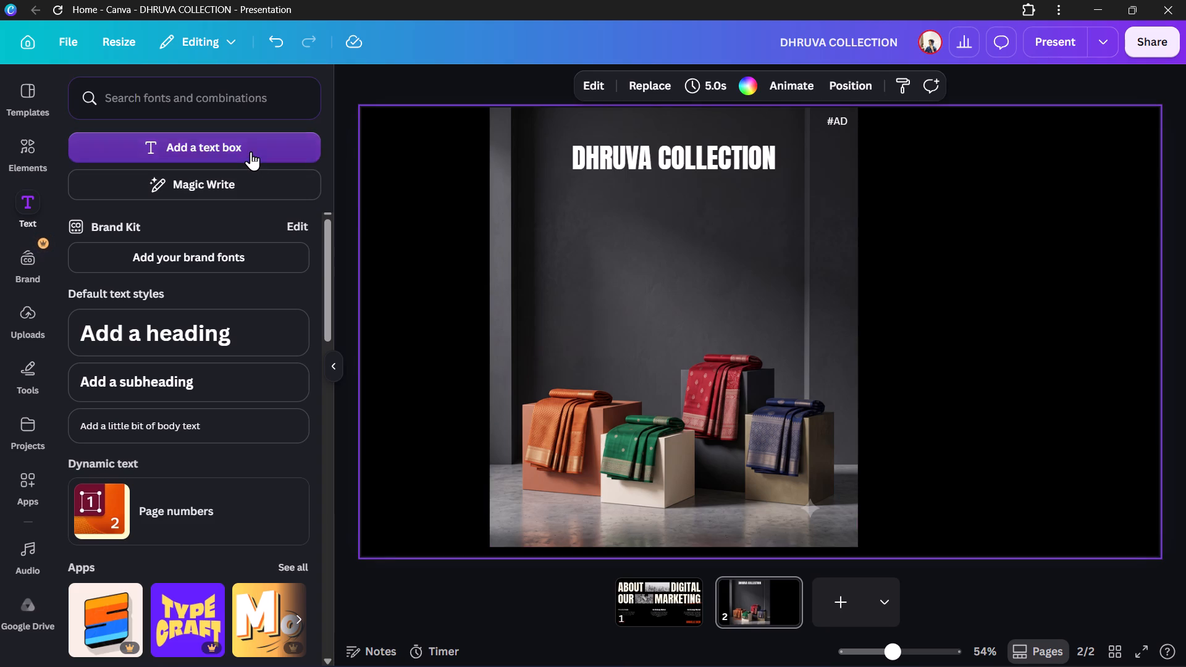
type("VISIT")
key("space")
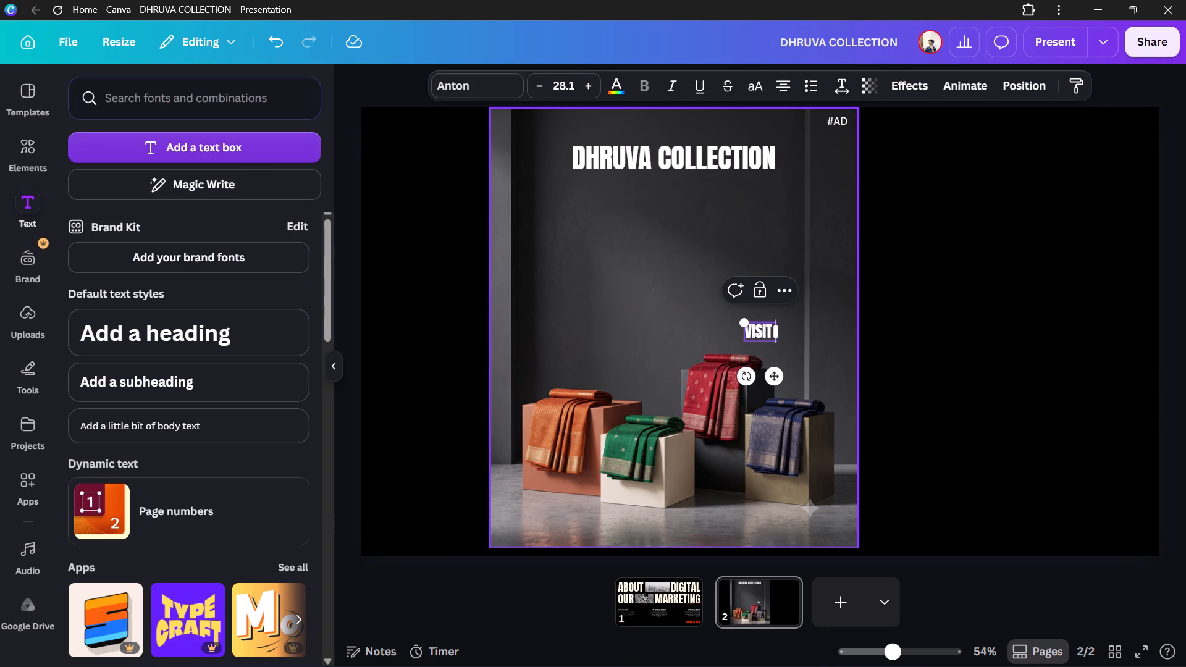
type("OUR S")
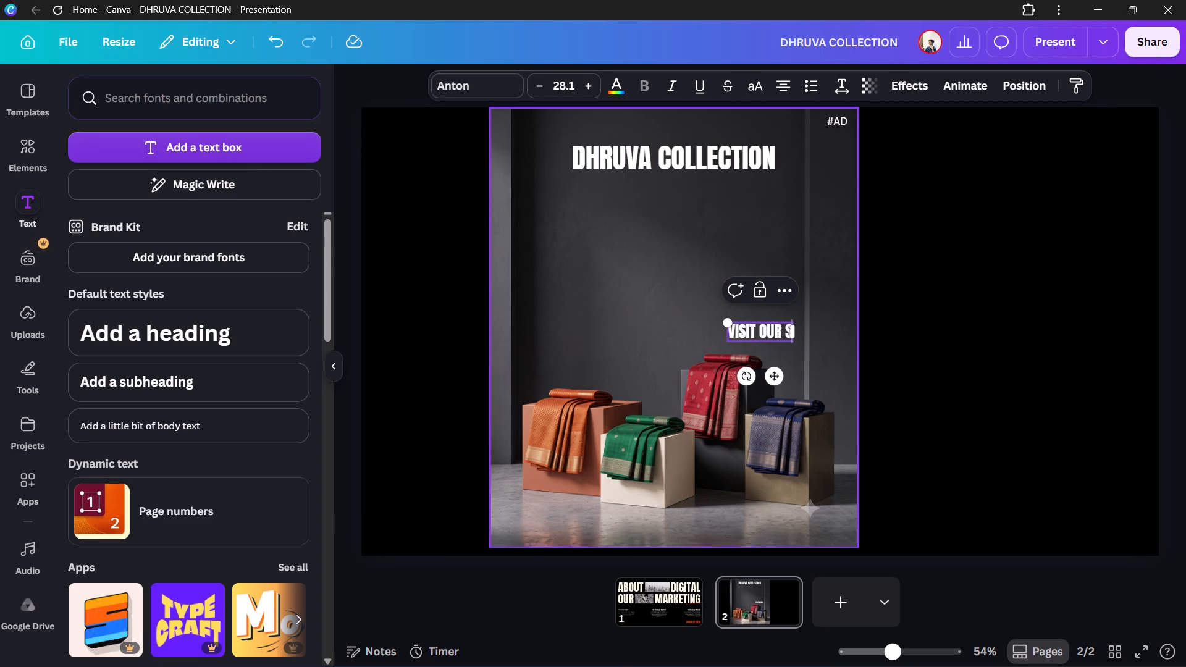
type("HOP FOR K")
key("BackSpace")
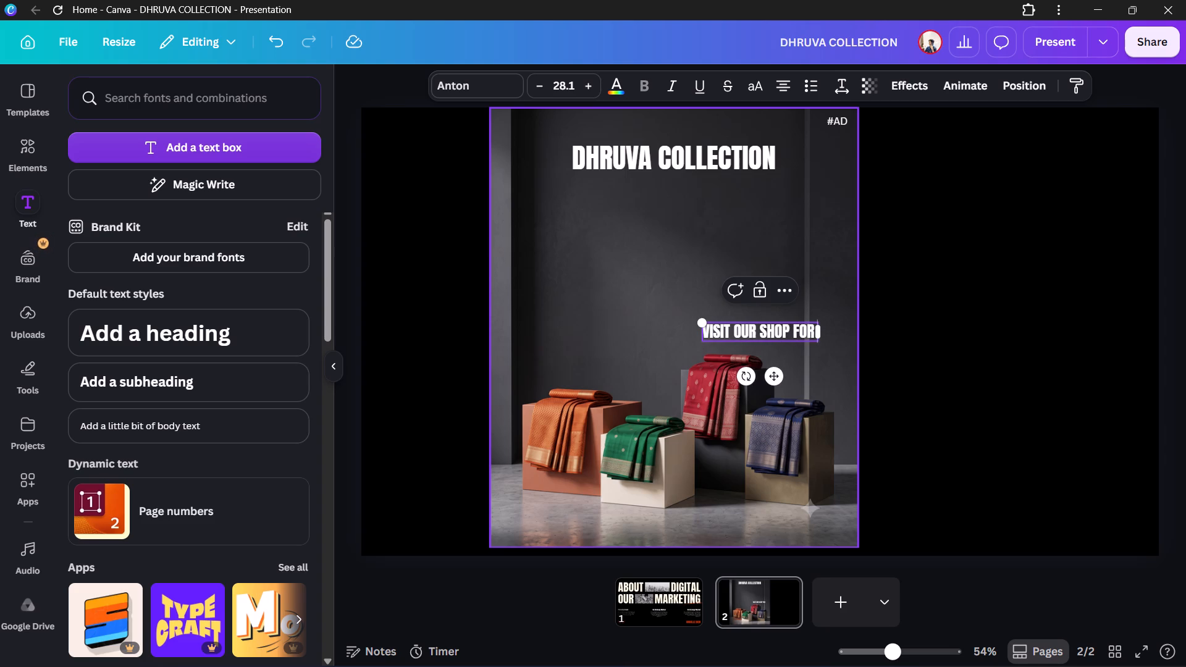
type("LA")
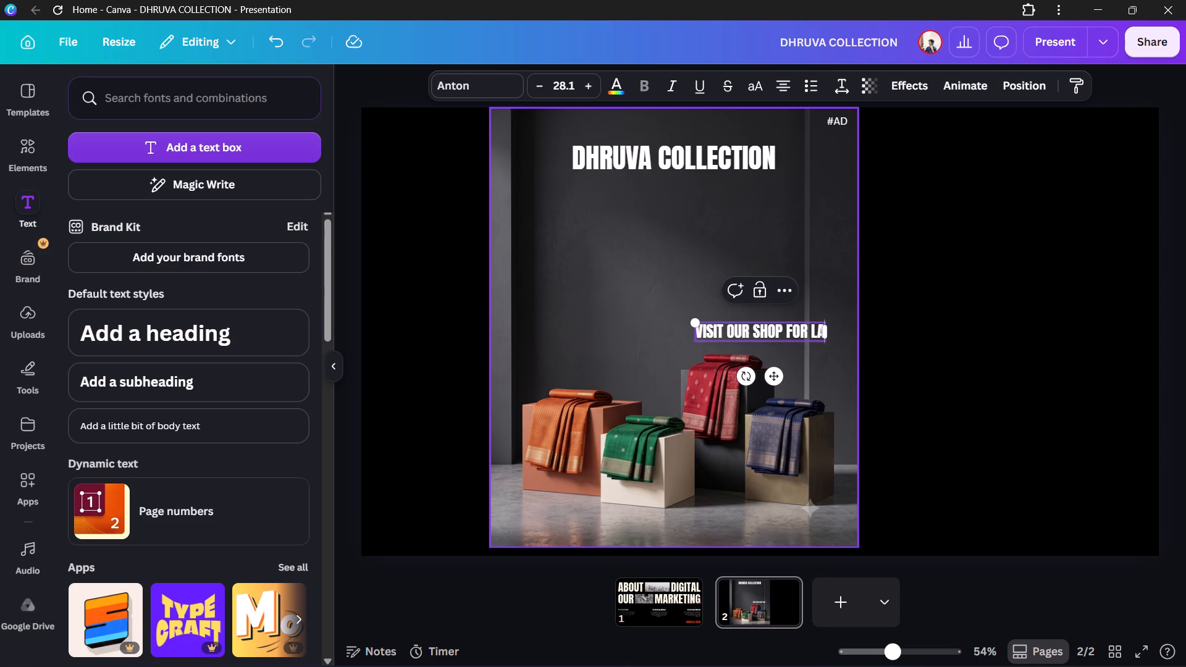
type("TEST")
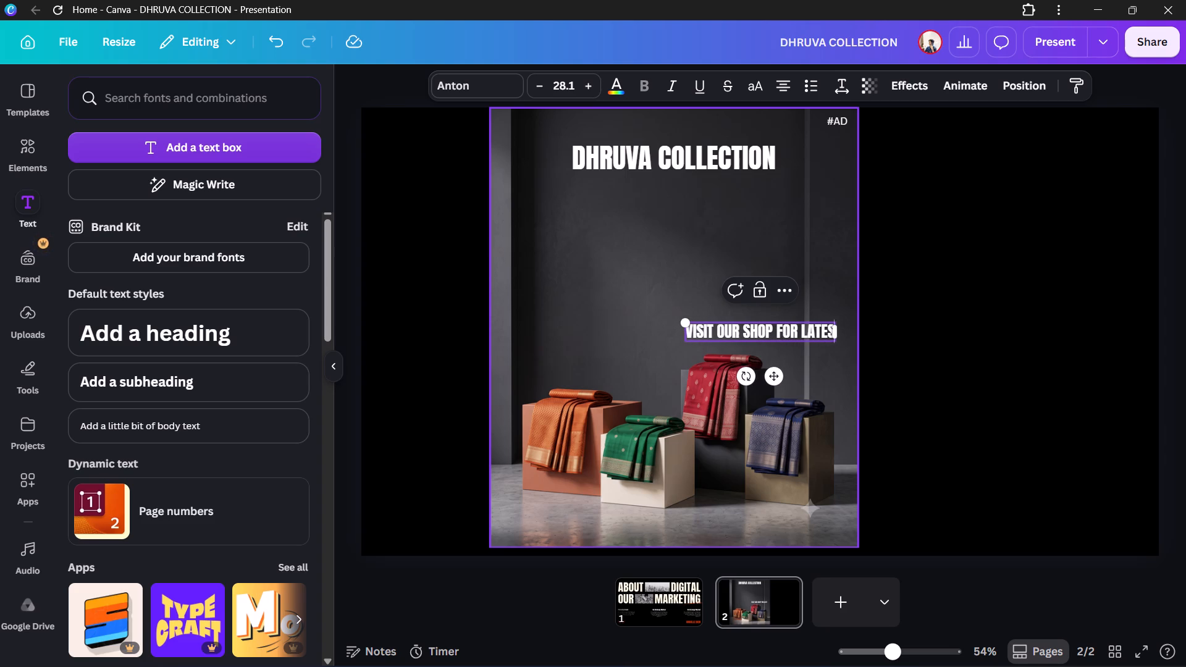
key("space")
key("a")
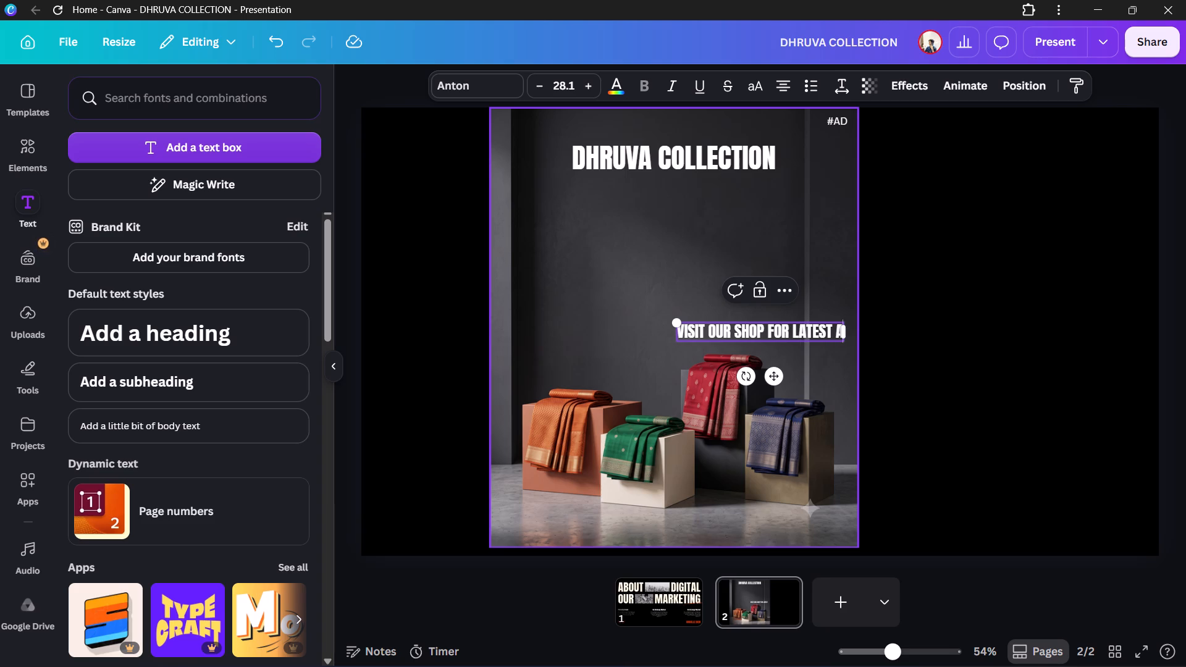
key("equal")
key("BackSpace")
key("BackSpace")
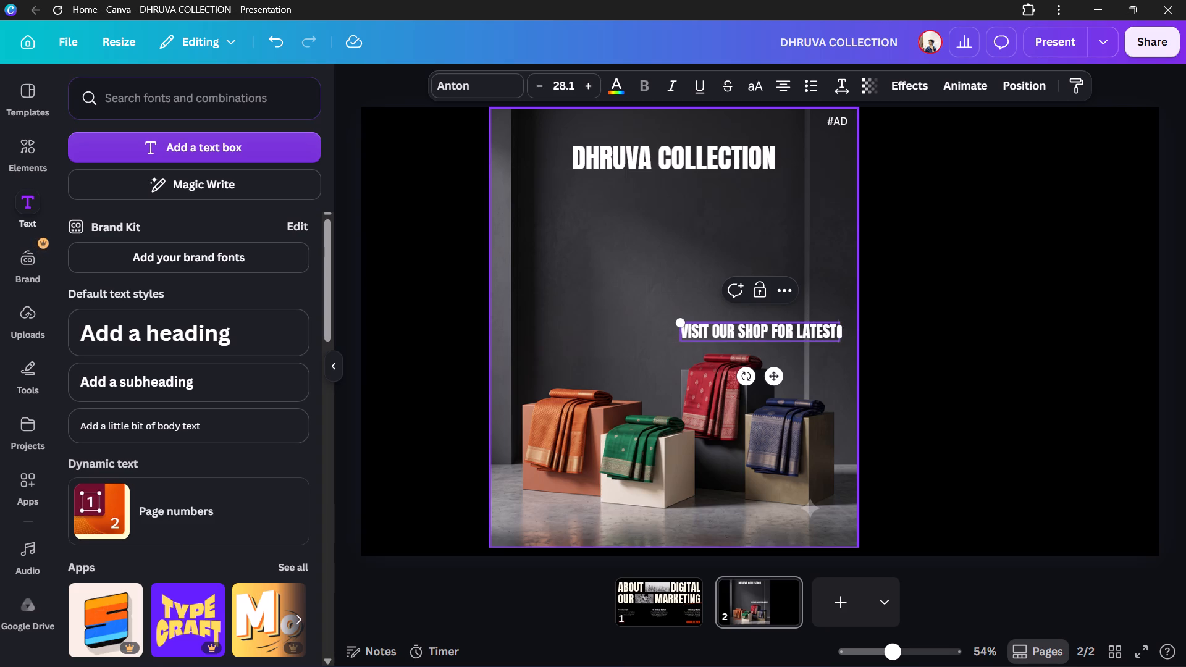
type("SAREES")
key("space")
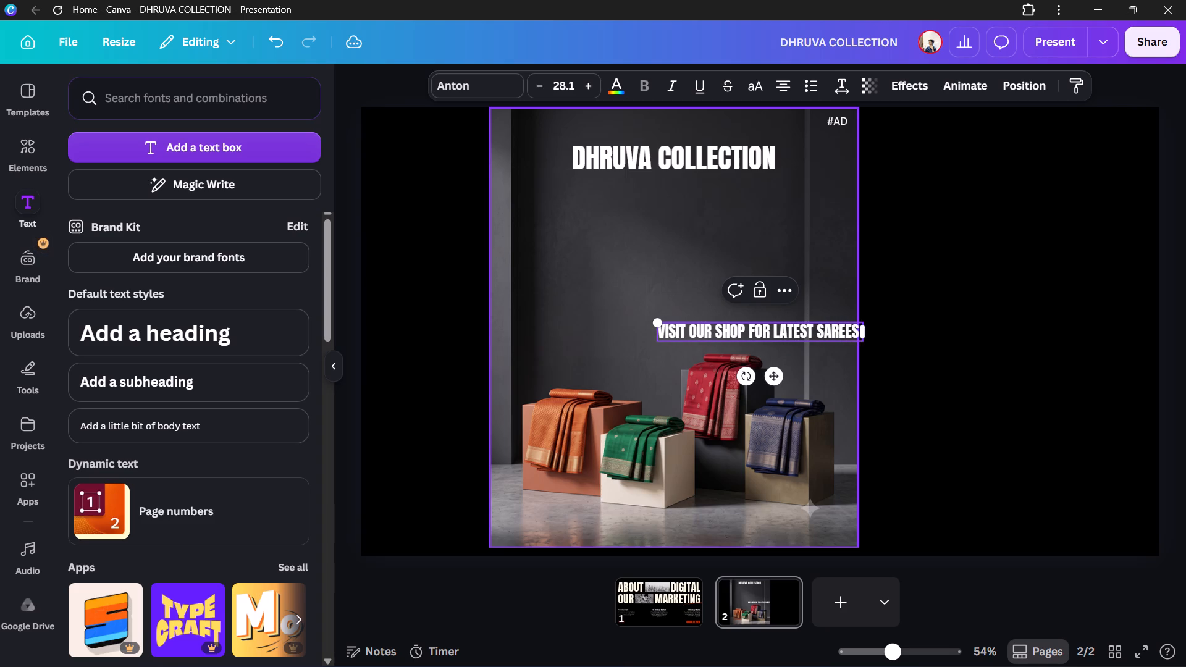
key("BackSpace")
type(", LEE")
key("BackSpace")
type("HENGA")
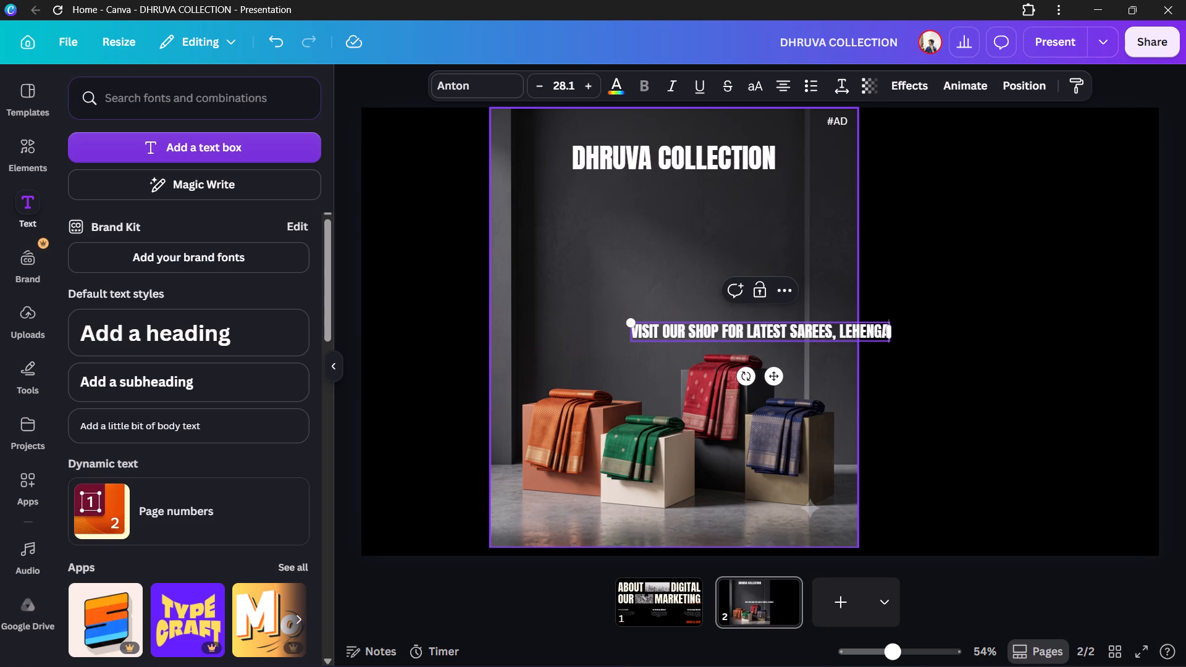
type(", KURTIS")
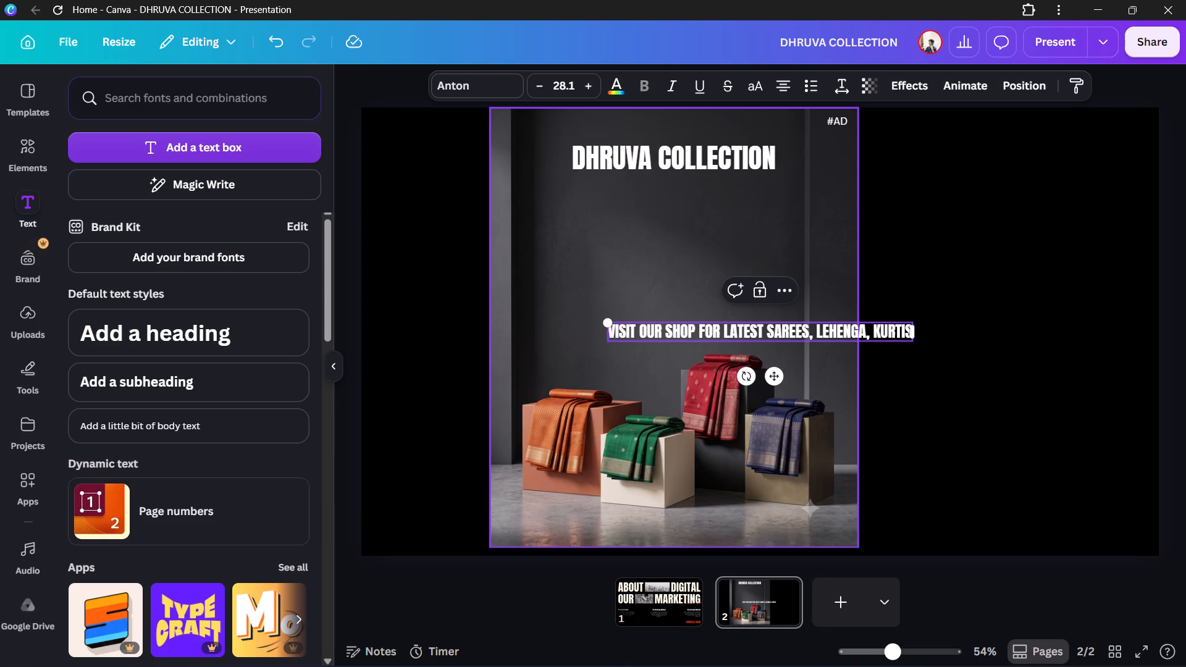
key("space")
type("AND EVE")
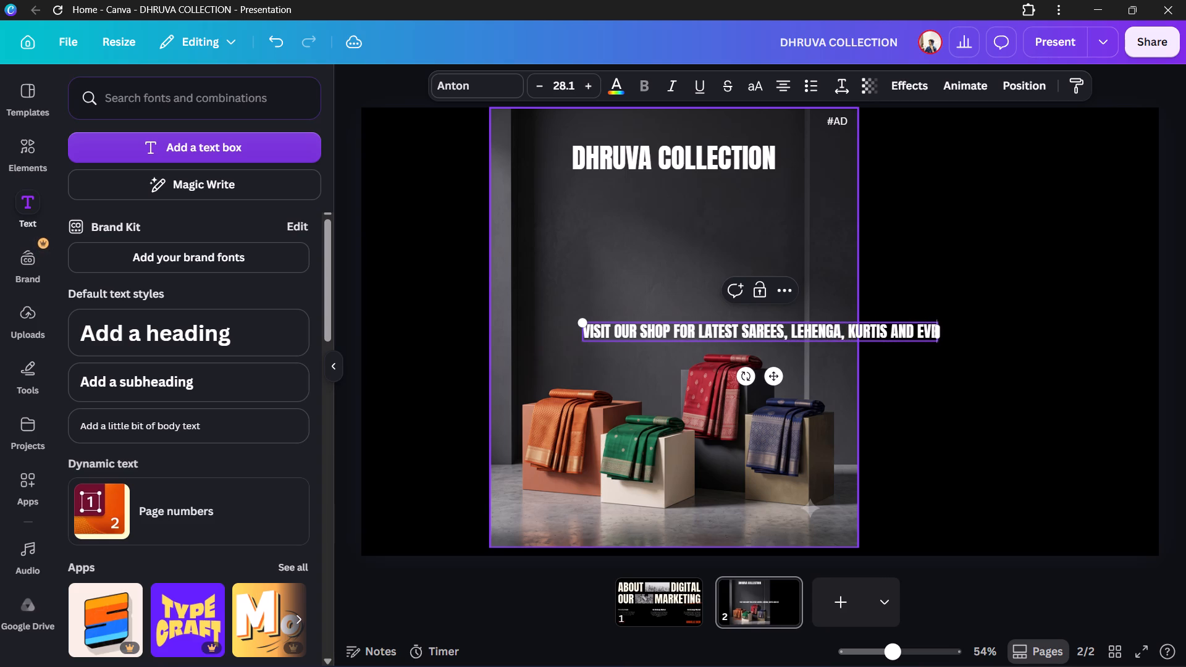
type("RYTHING YOU E")
key("BackSpace")
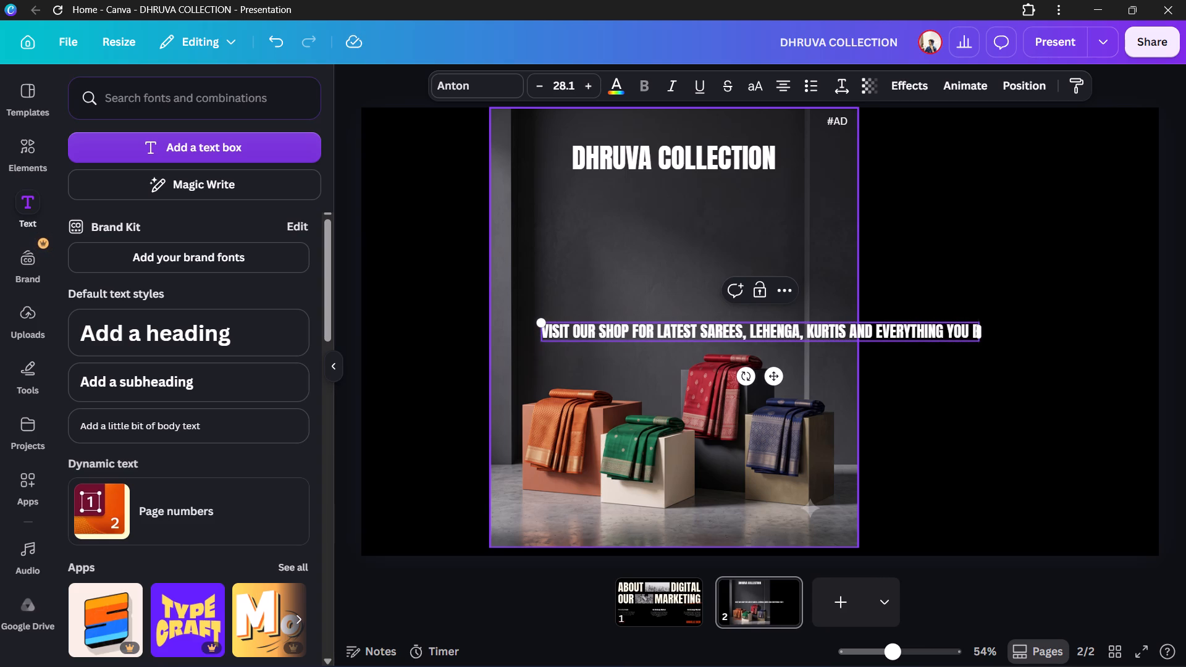
type("NEED")
key("space")
type("TO STYLE YOURSEL")
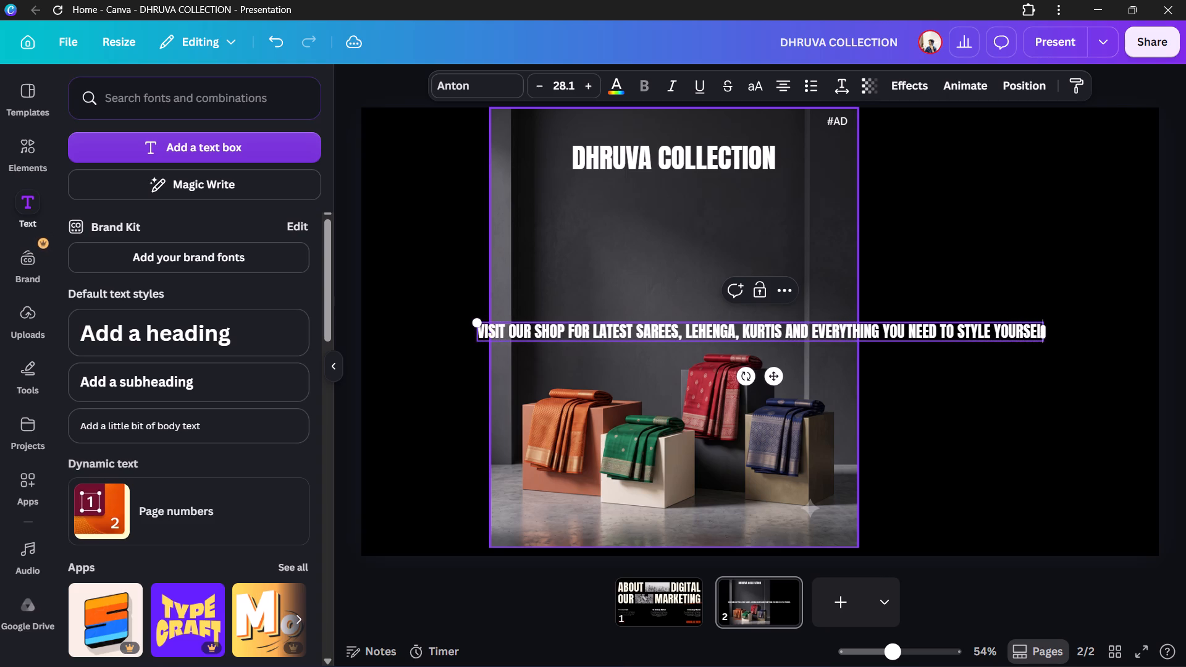
type("F")
key("space")
key("BackSpace")
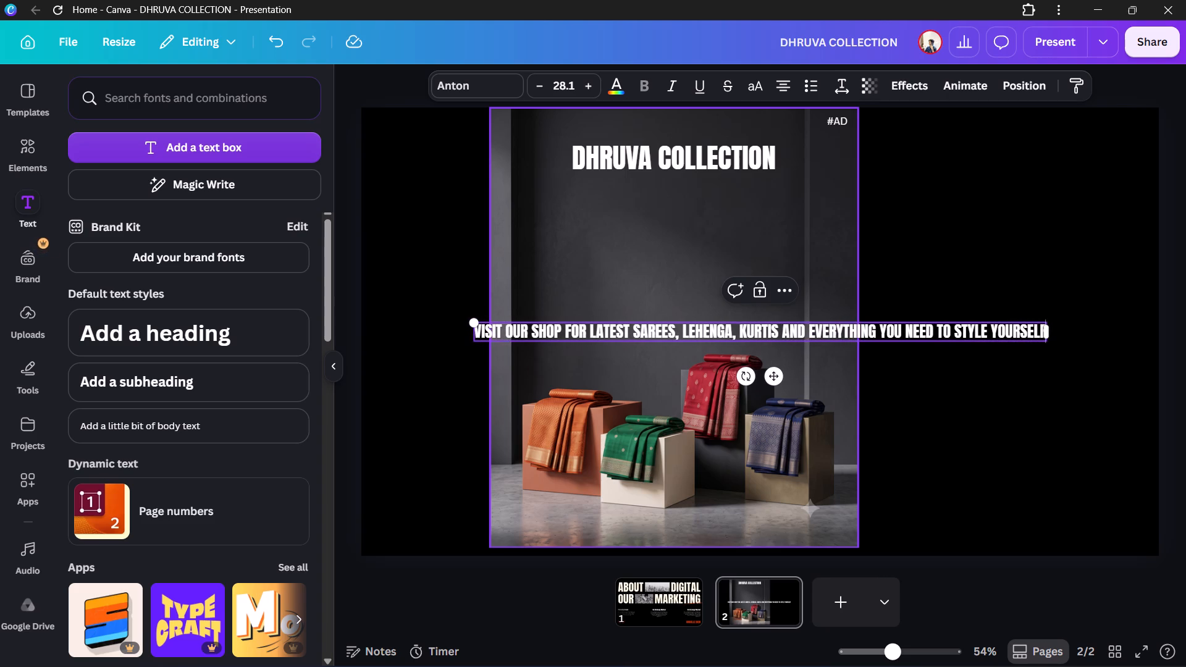
key("period")
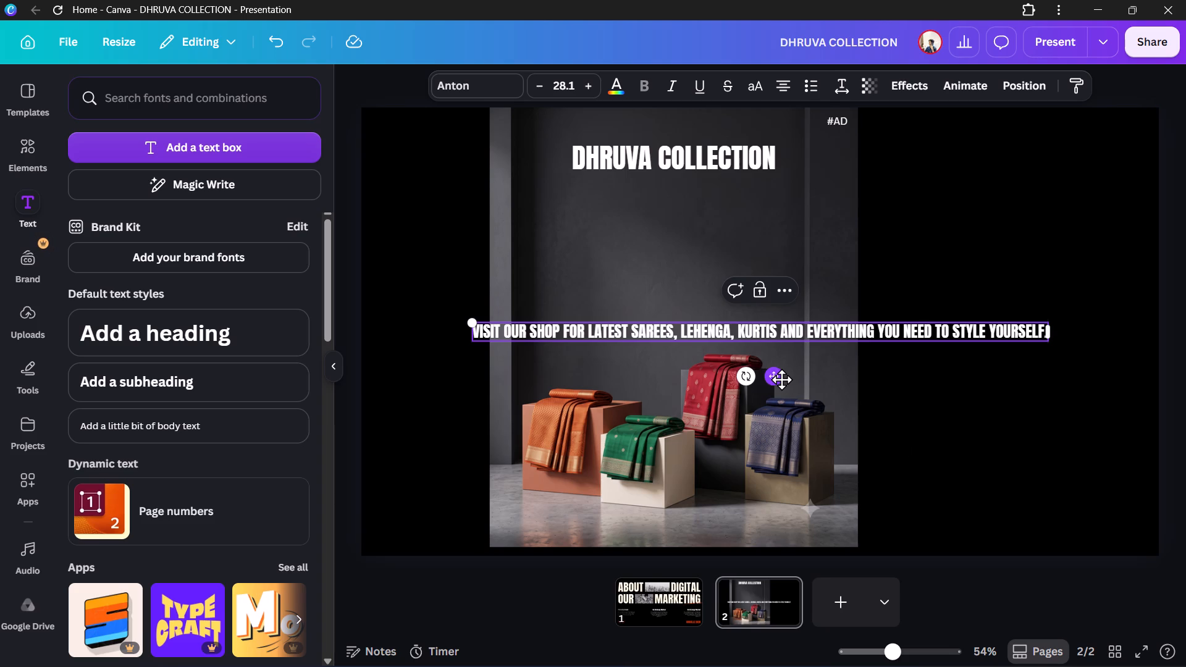
left_click(985, 401)
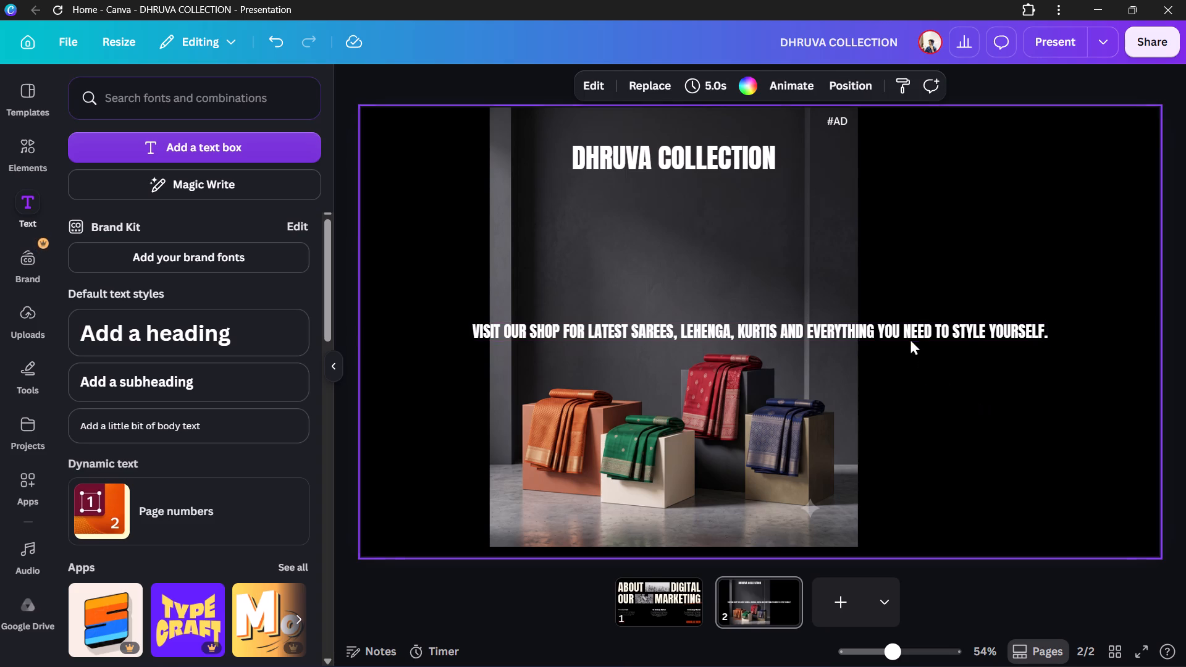
Break the "VISIT OUR SHOP" text into two lines before the word "EVERYTHING".
left_click(909, 334)
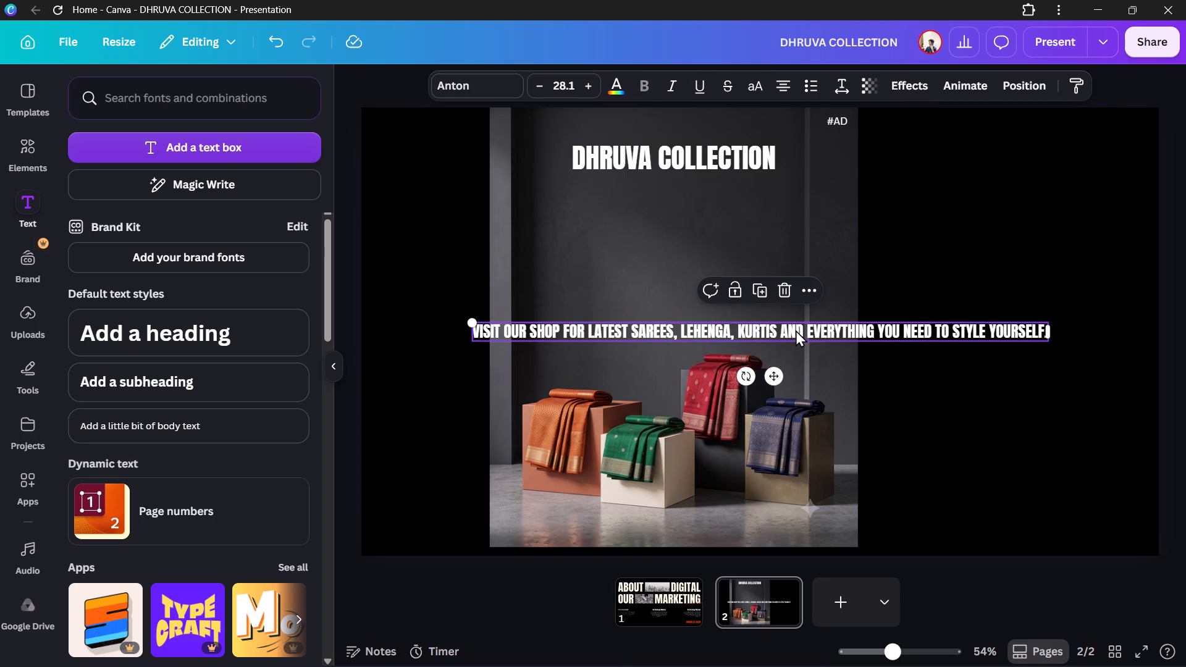
left_click(797, 329)
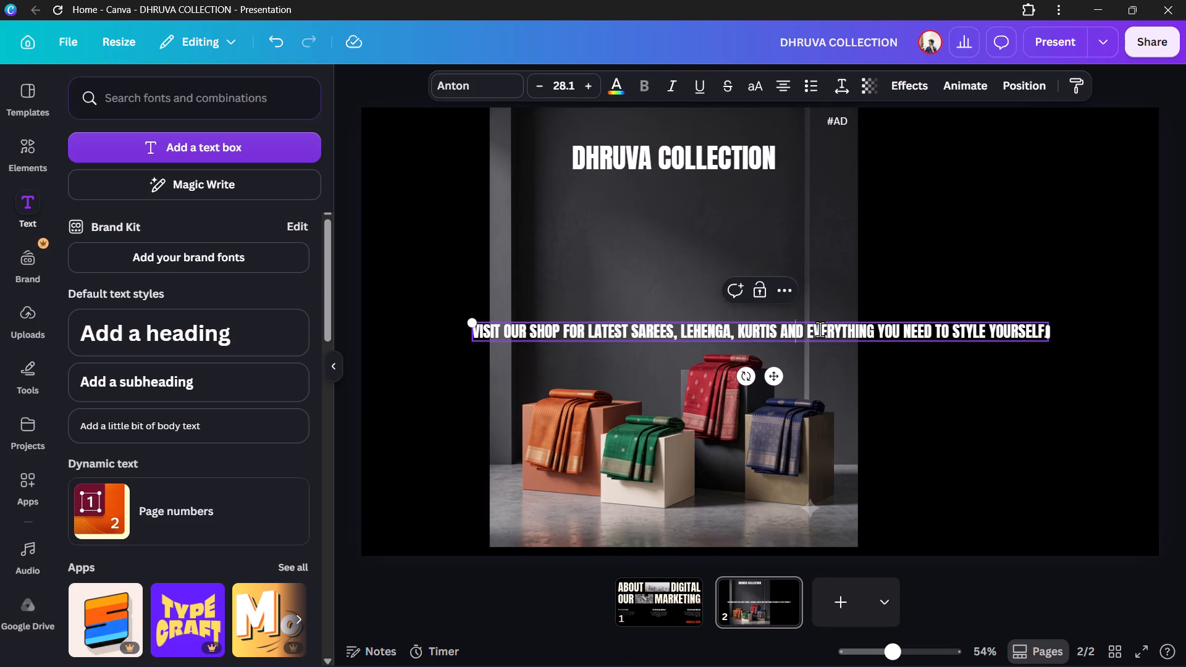
left_click(811, 332)
key("Left")
key("Return")
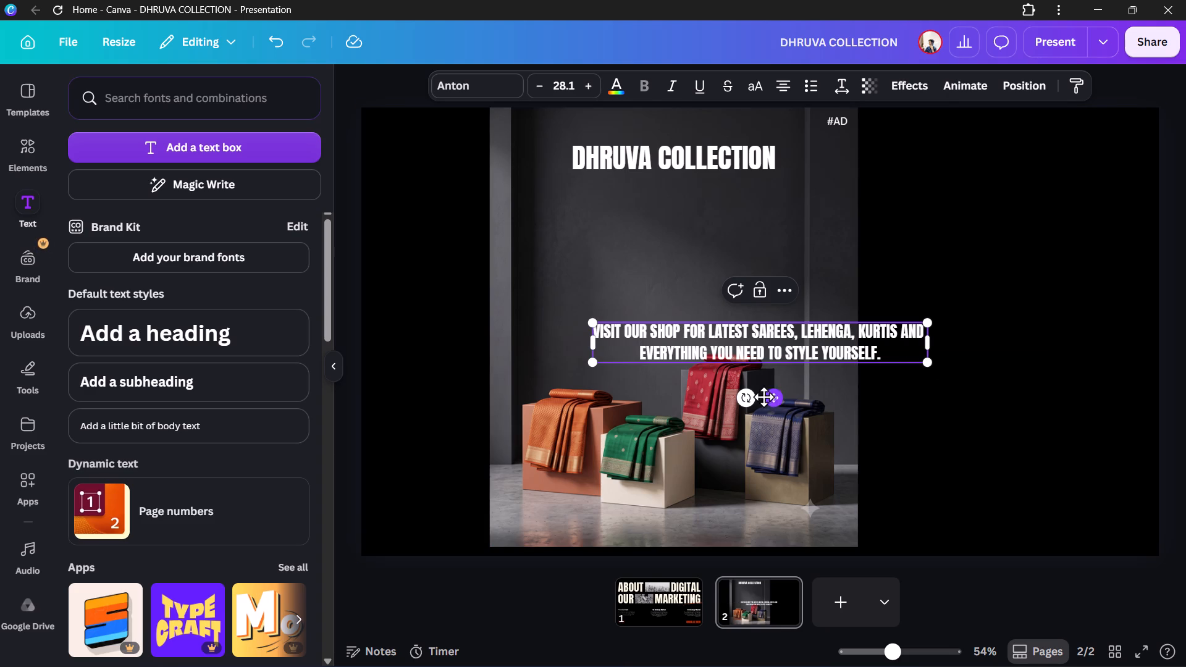
Move the two-line "VISIT OUR SHOP" text onto the saree photo, just below the "DHRUVA COLLECTION" heading.
left_click_drag(771, 396, 688, 258)
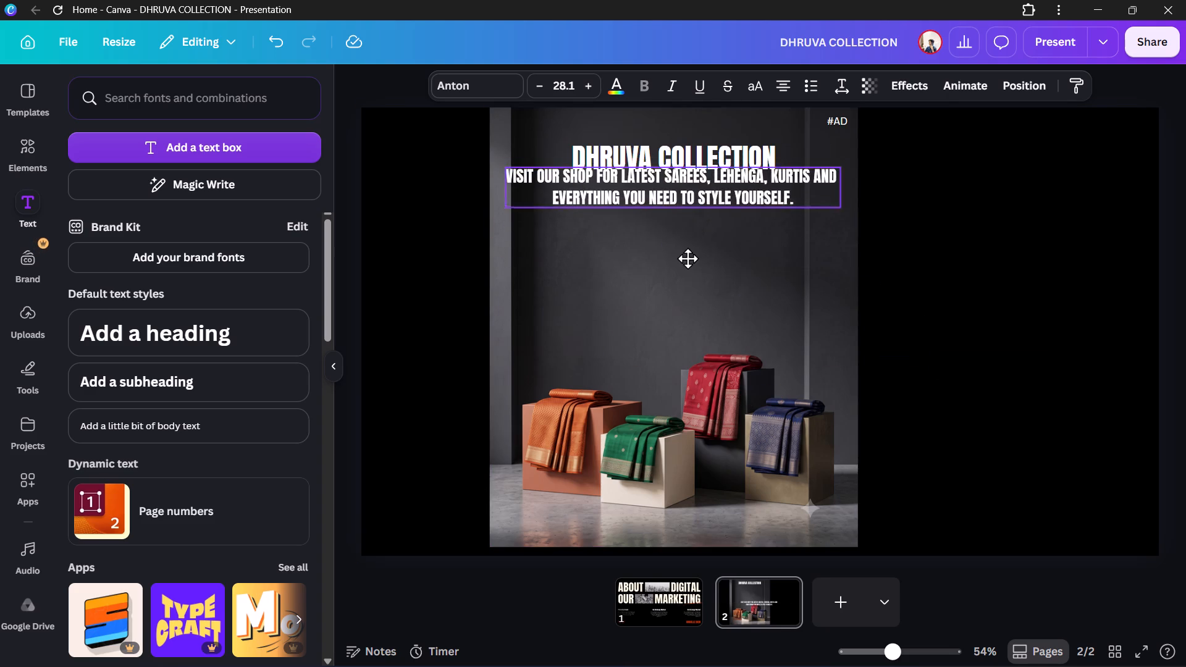
left_click_drag(688, 258, 692, 274)
left_click(893, 296)
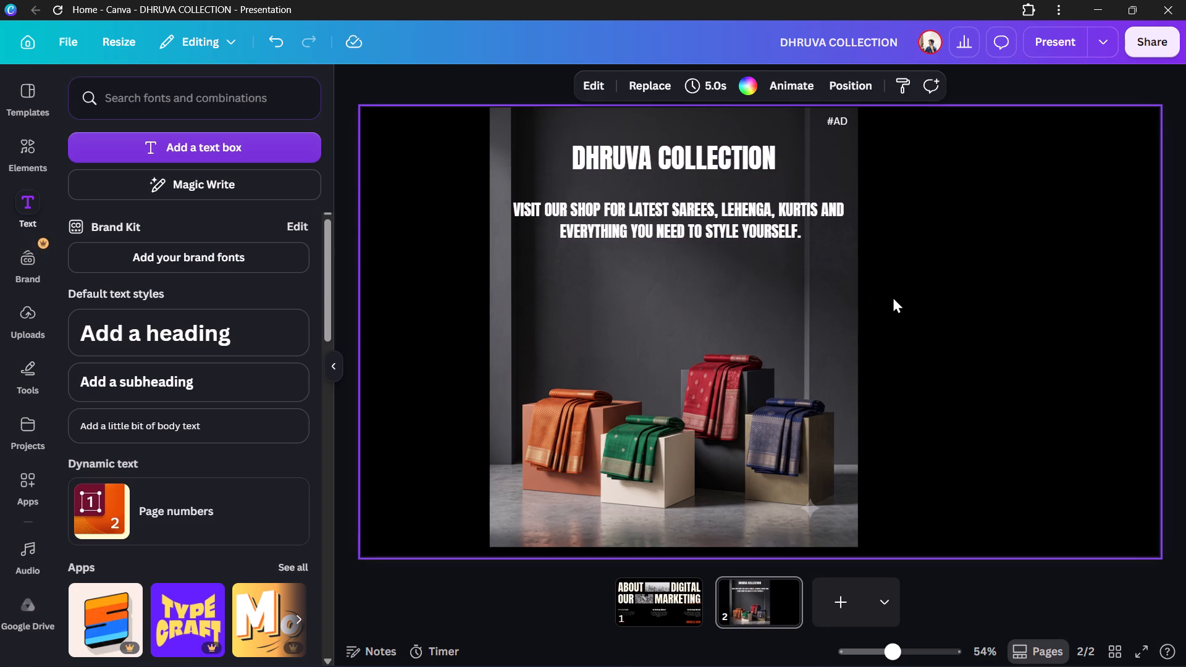
Scale the "VISIT OUR SHOP" text down to about size 22.9 and reposition it beneath the "DHRUVA COLLECTION" heading.
left_click(759, 223)
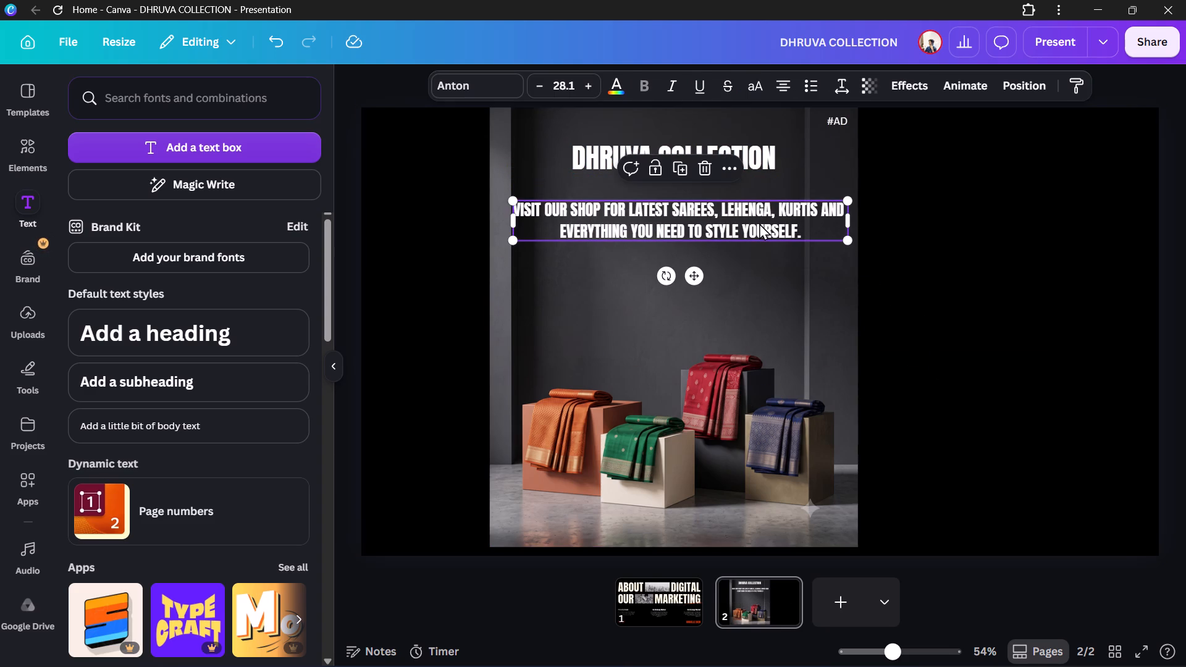
left_click_drag(847, 241, 811, 246)
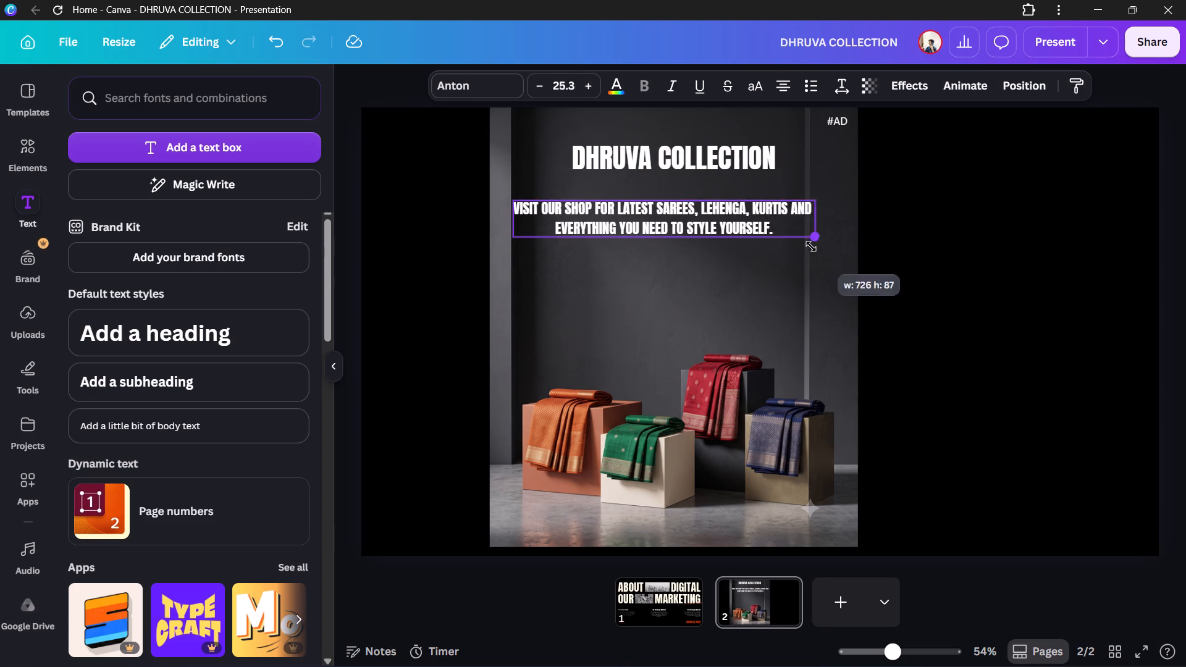
left_click_drag(811, 246, 783, 259)
left_click_drag(658, 264, 675, 262)
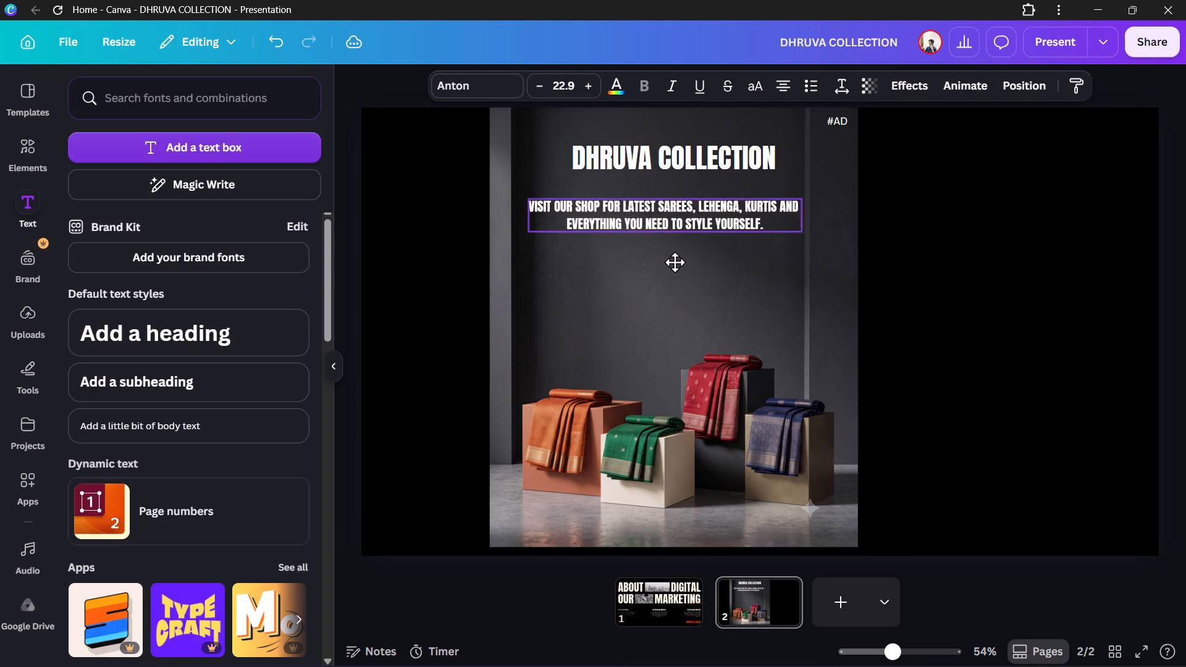
left_click_drag(675, 262, 669, 263)
left_click(876, 293)
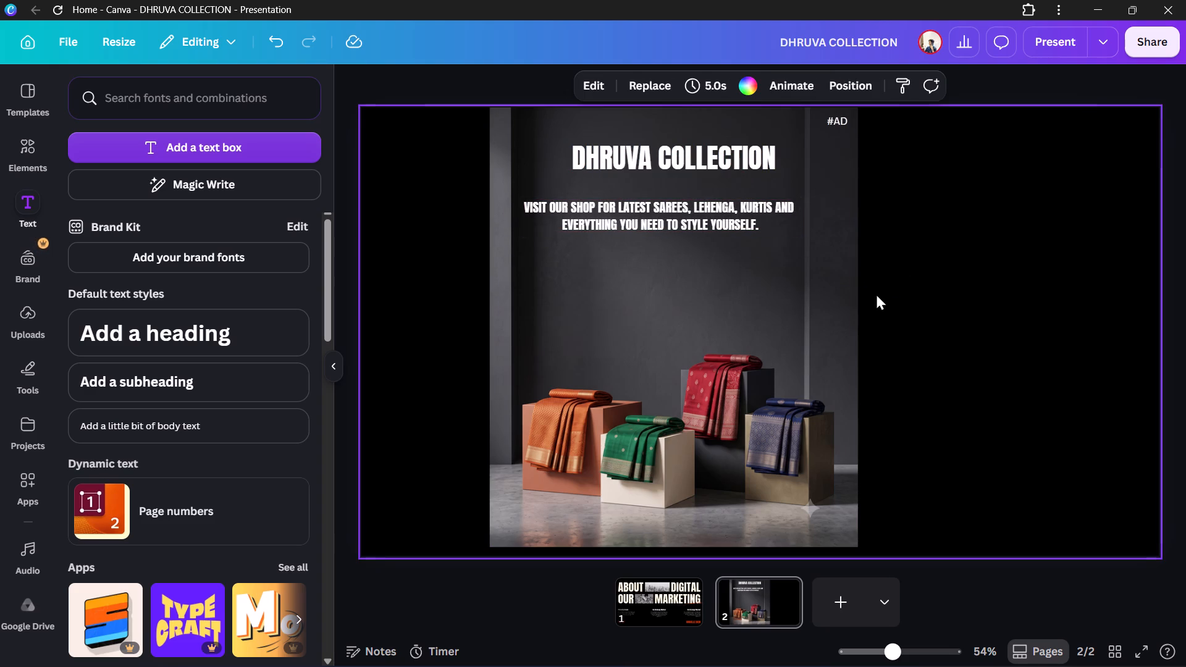
Shift the "DHRUVA COLLECTION" heading so it is centred above the two-line "VISIT OUR SHOP" text.
left_click_drag(707, 164, 698, 164)
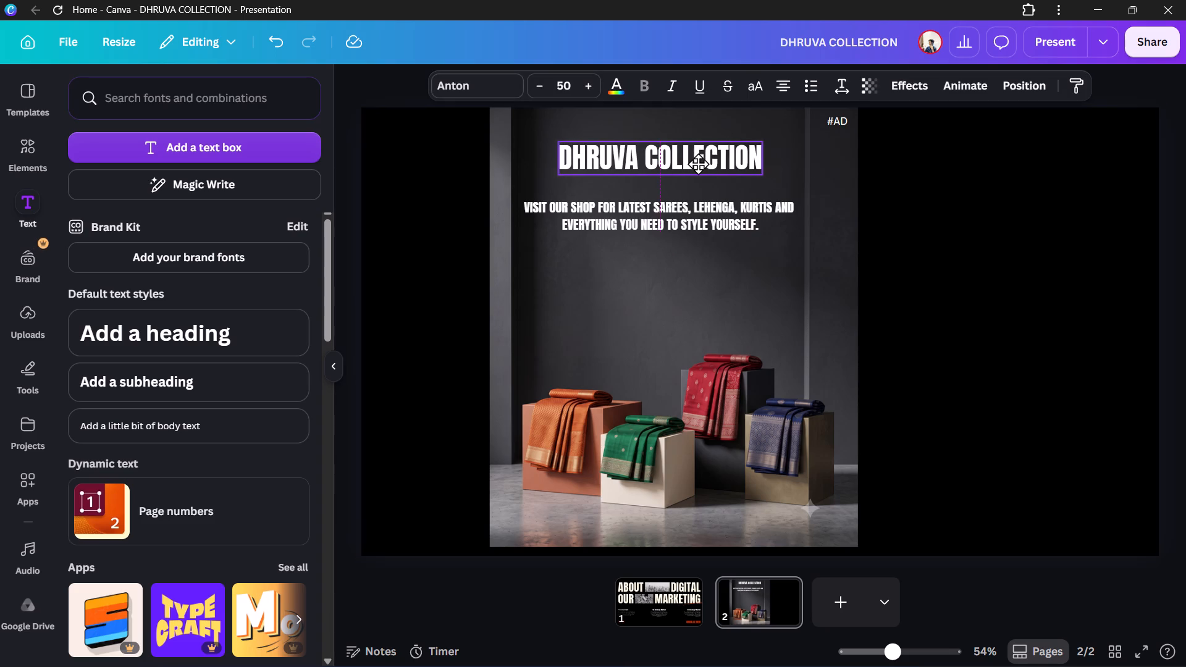
left_click_drag(698, 164, 699, 164)
left_click(699, 164)
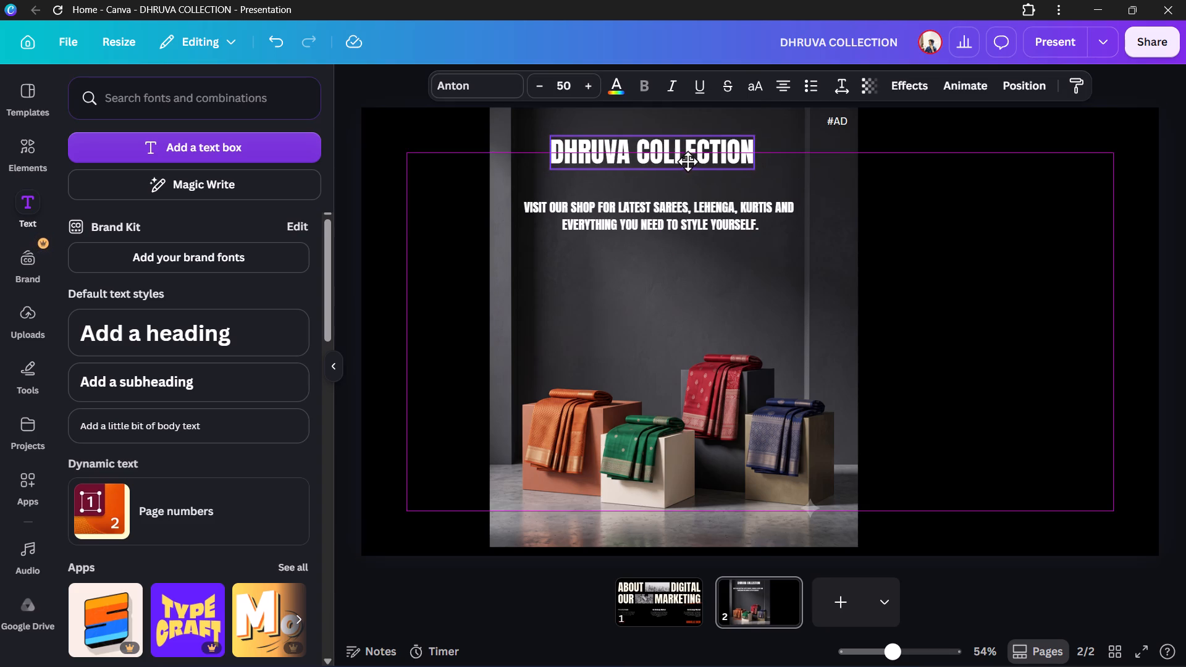
left_click(868, 229)
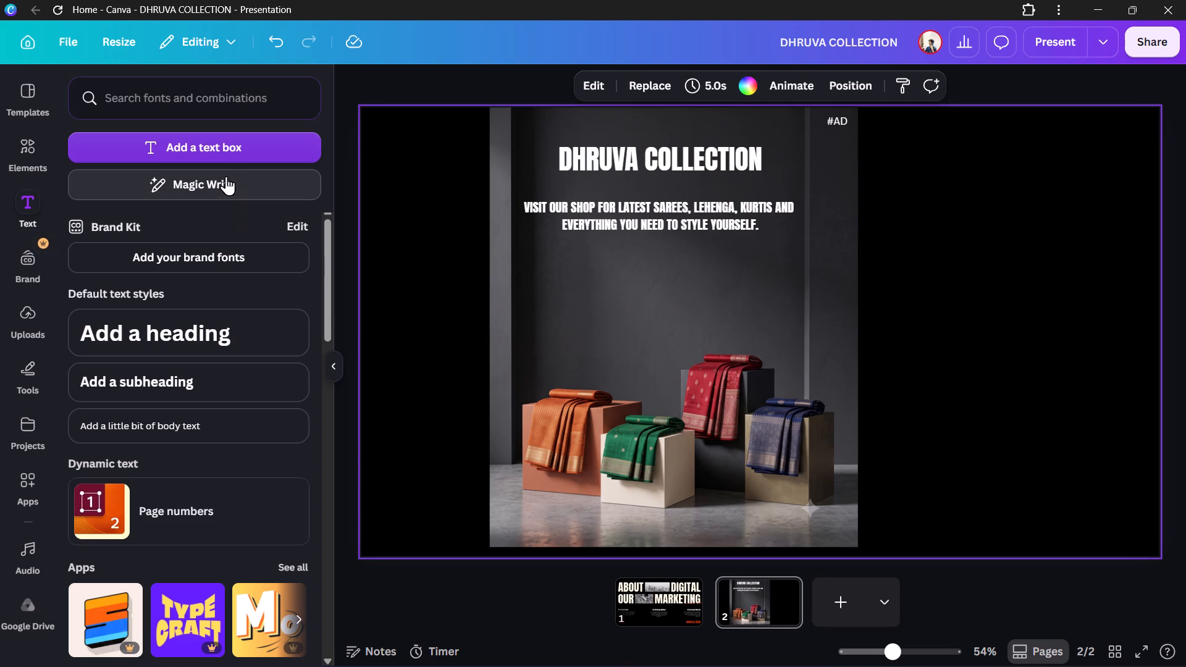
Add a paragraph text box over the saree photo and delete the surplus duplicate.
double_click(227, 150)
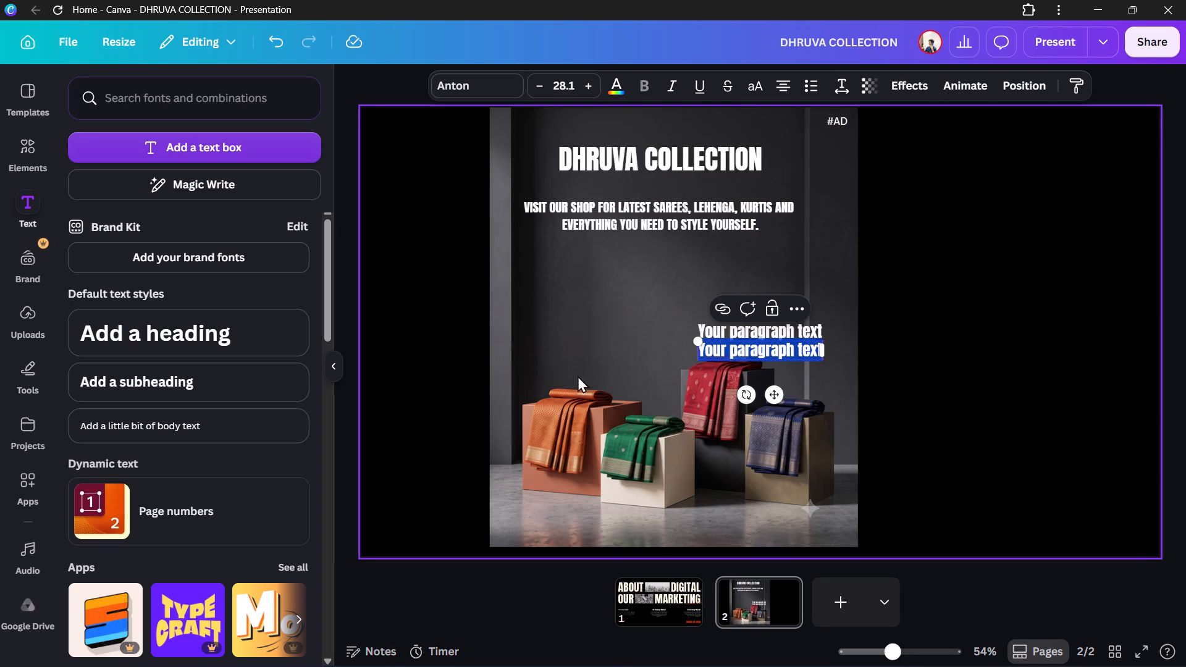
left_click(802, 311)
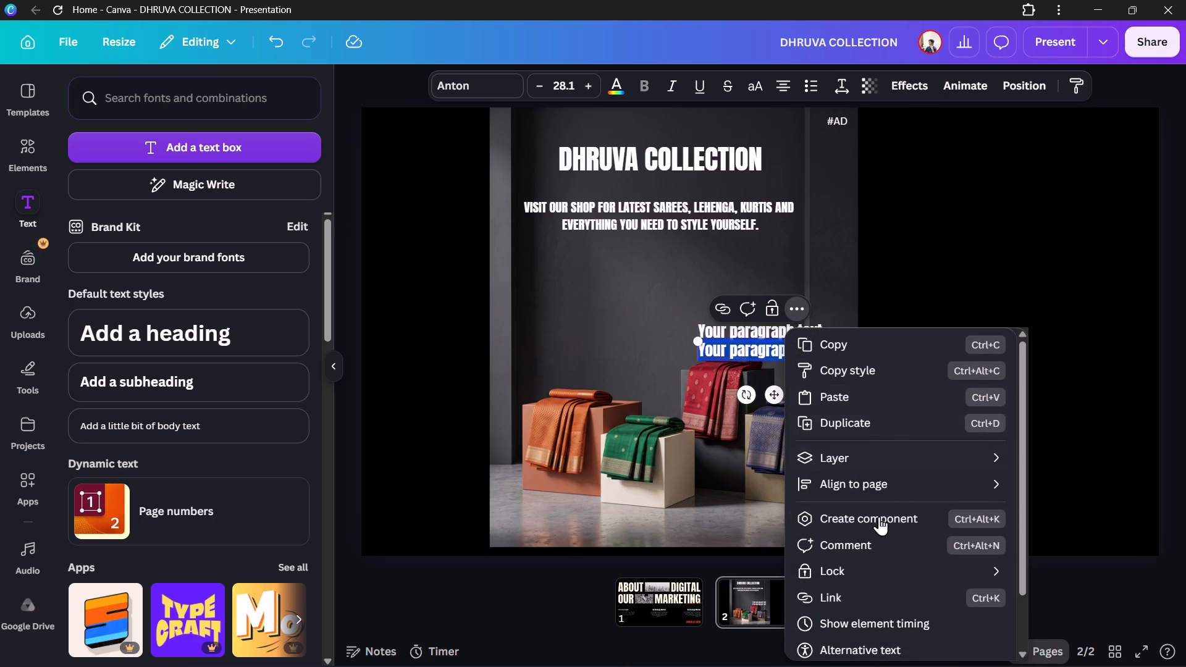
left_click(938, 304)
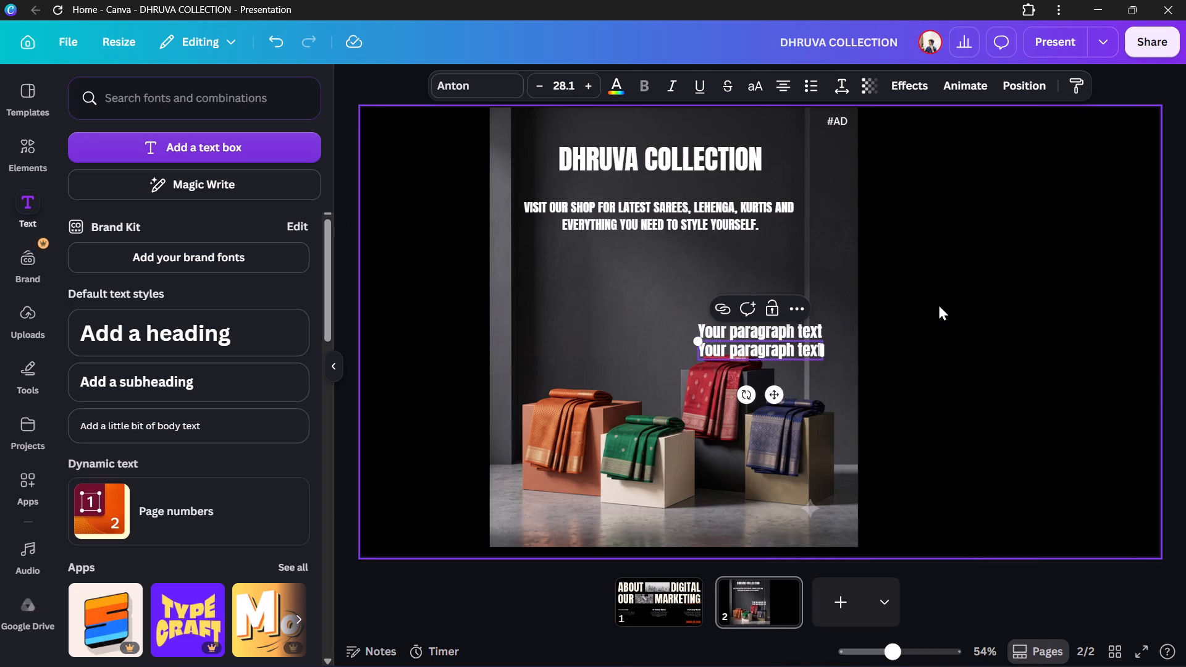
left_click_drag(775, 345, 644, 317)
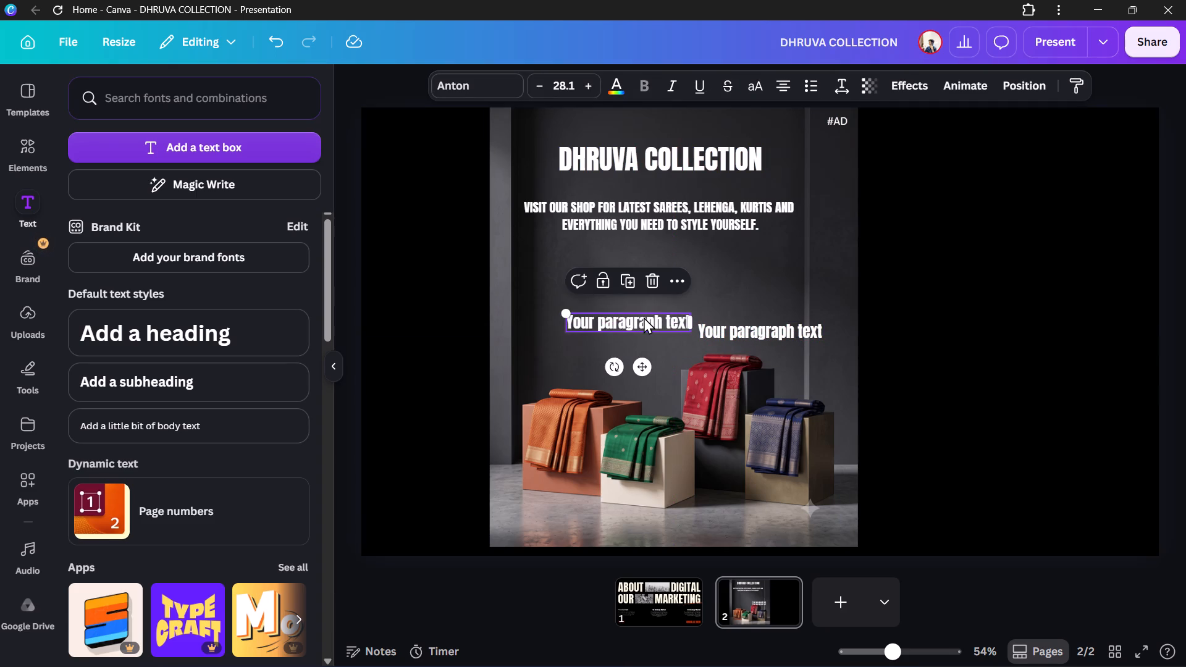
left_click(650, 285)
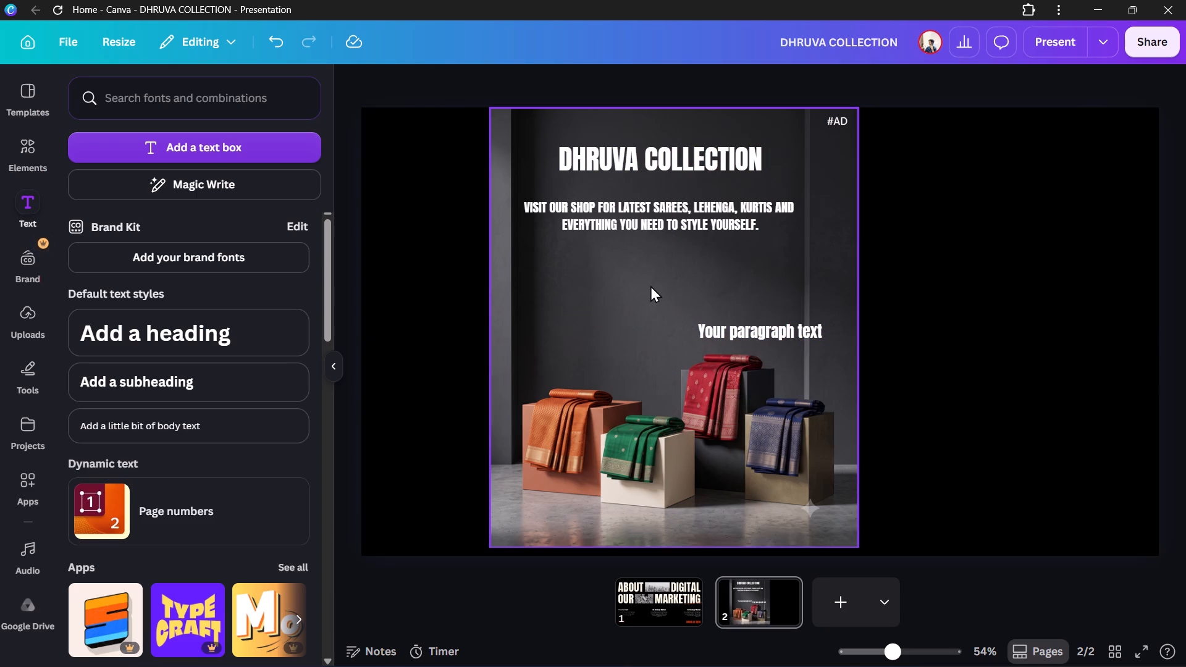
Replace the placeholder paragraph text with "ADDRESS :" followed by the shop's address, ending with a full stop.
double_click(709, 322)
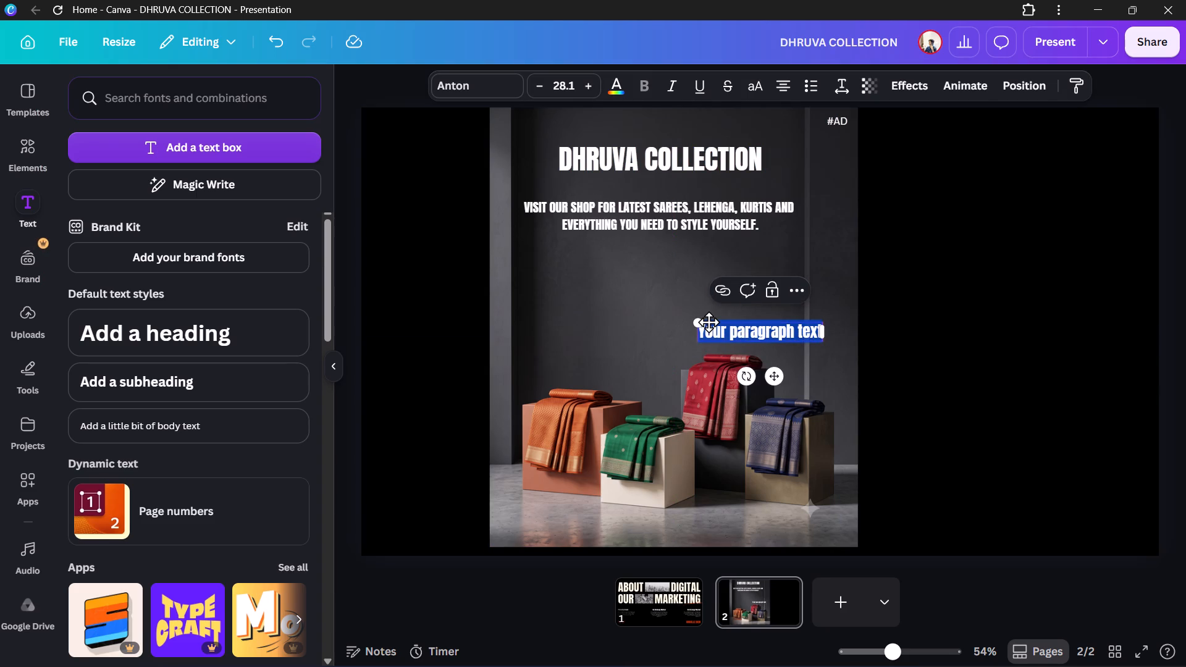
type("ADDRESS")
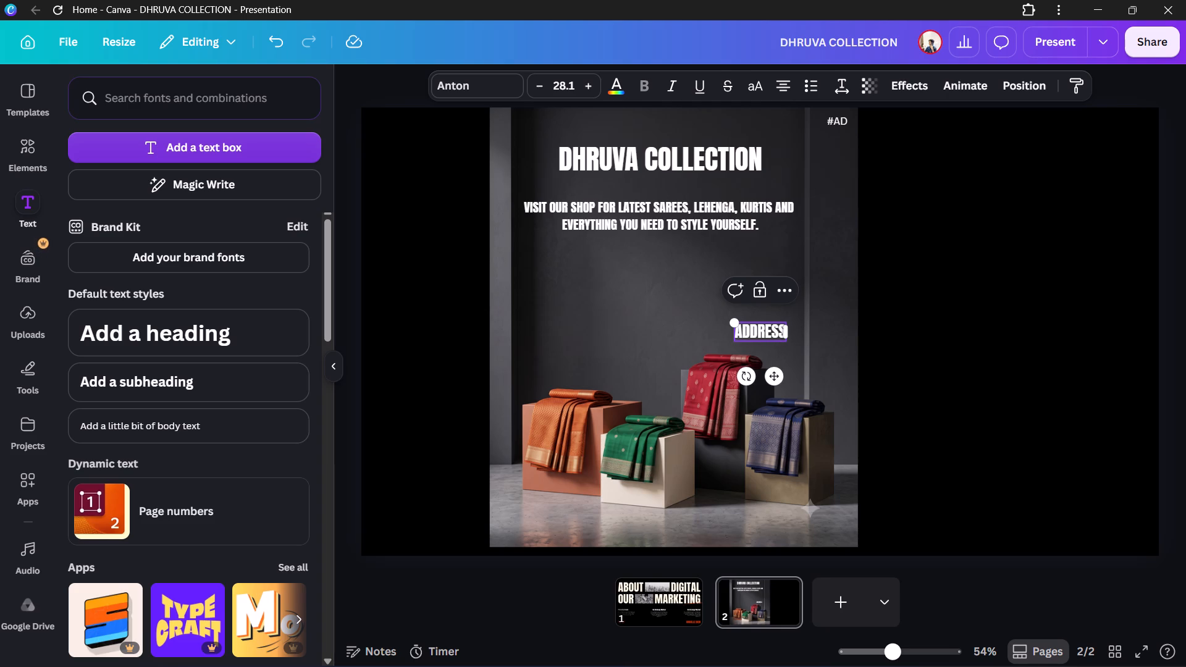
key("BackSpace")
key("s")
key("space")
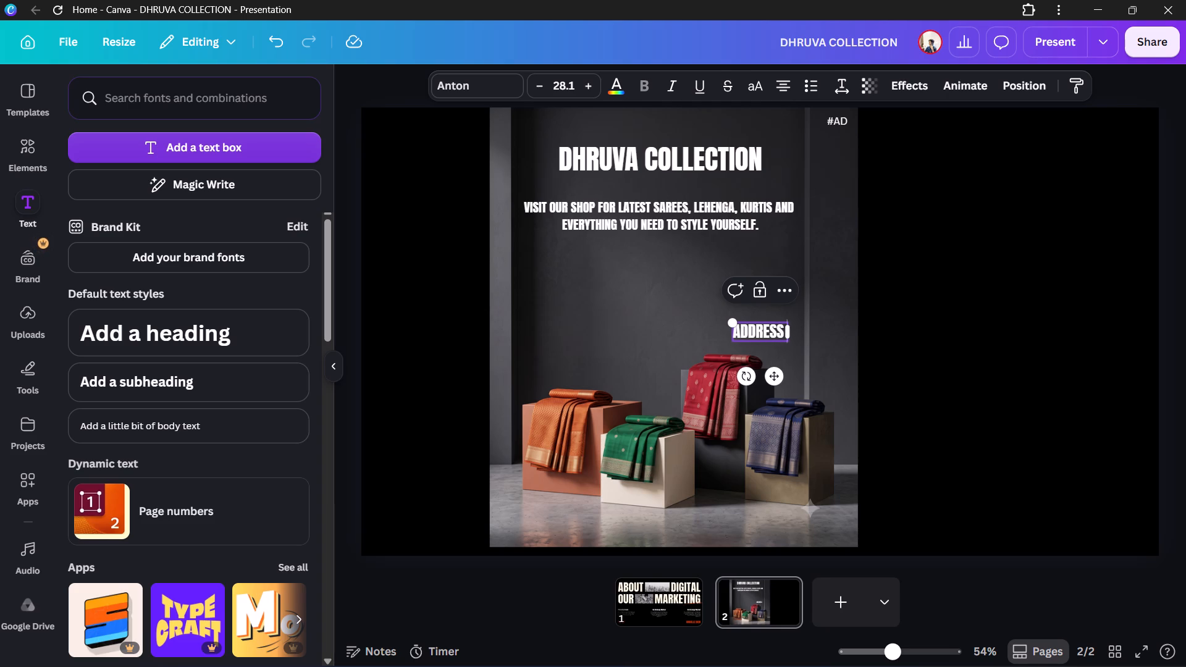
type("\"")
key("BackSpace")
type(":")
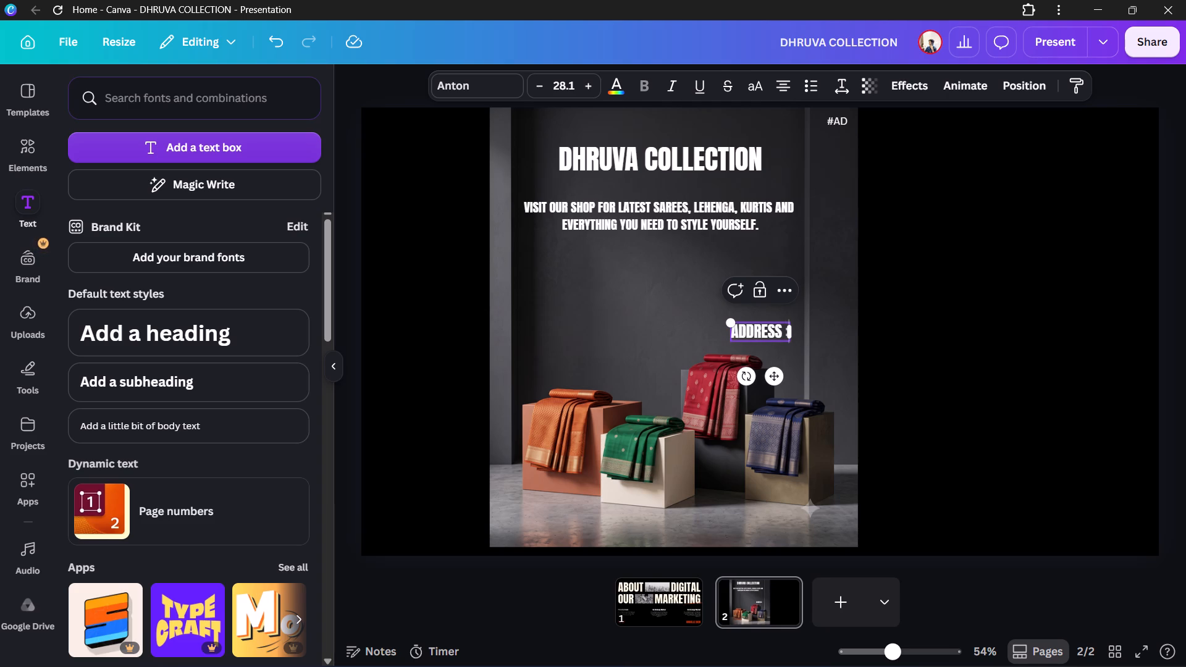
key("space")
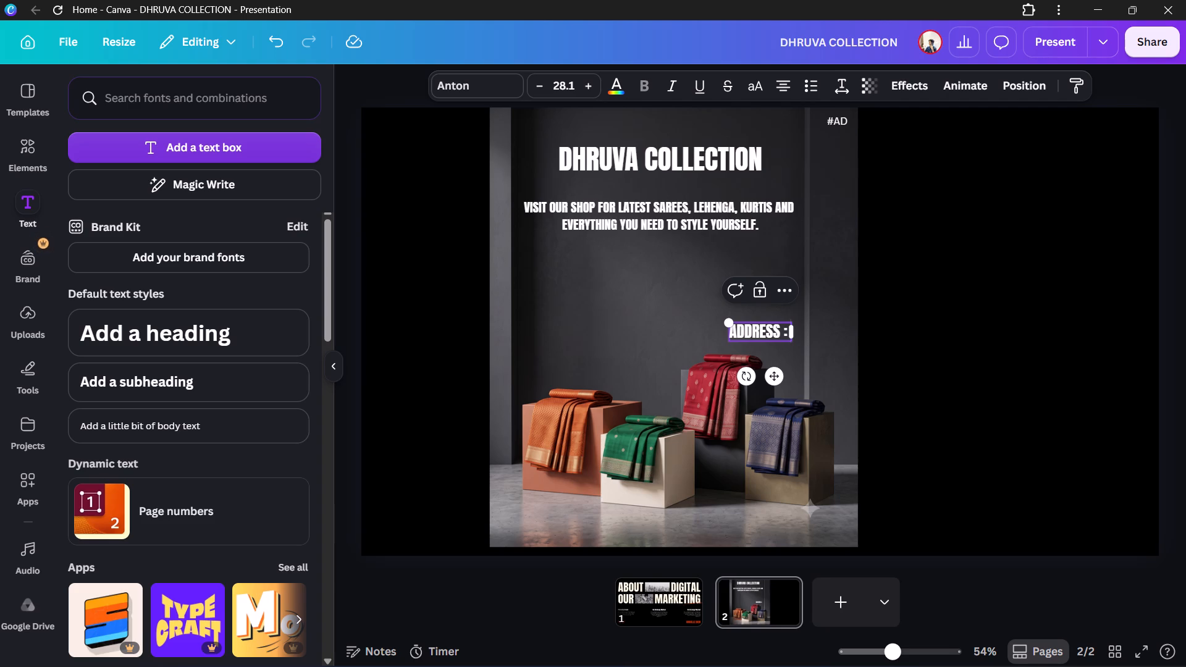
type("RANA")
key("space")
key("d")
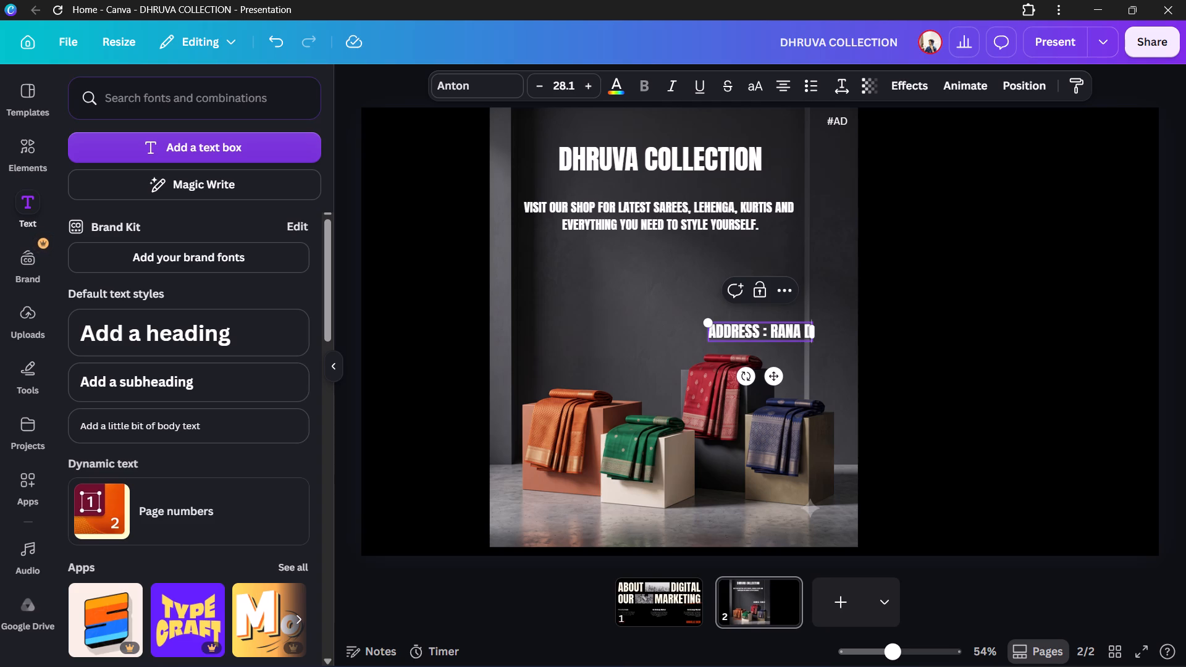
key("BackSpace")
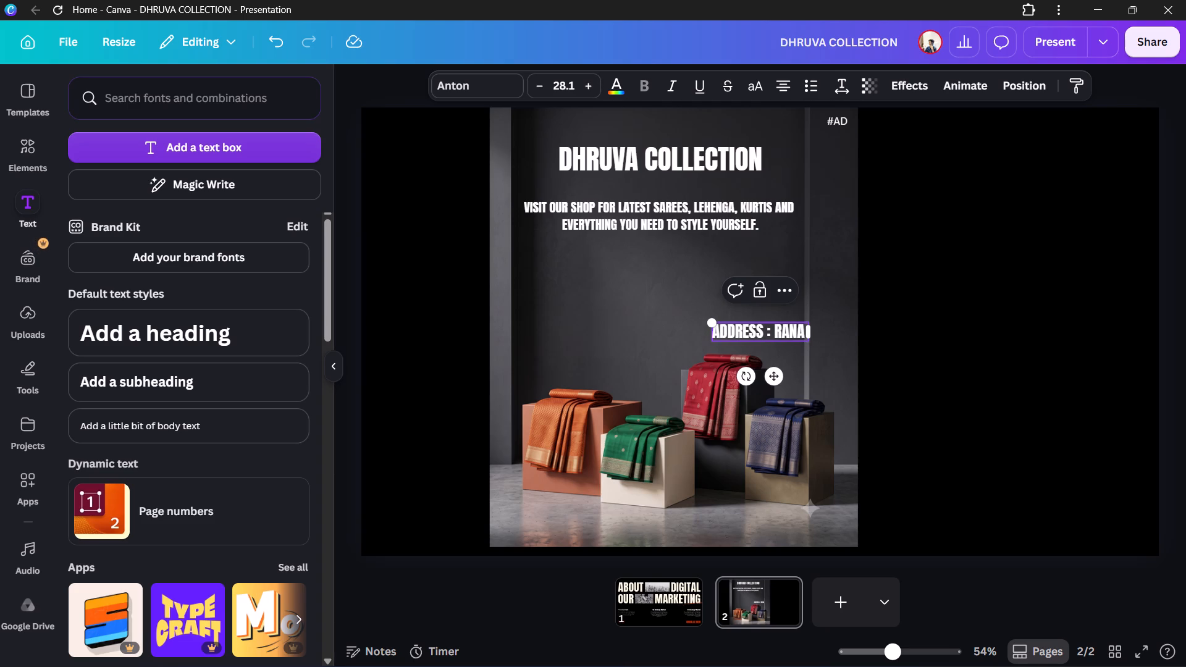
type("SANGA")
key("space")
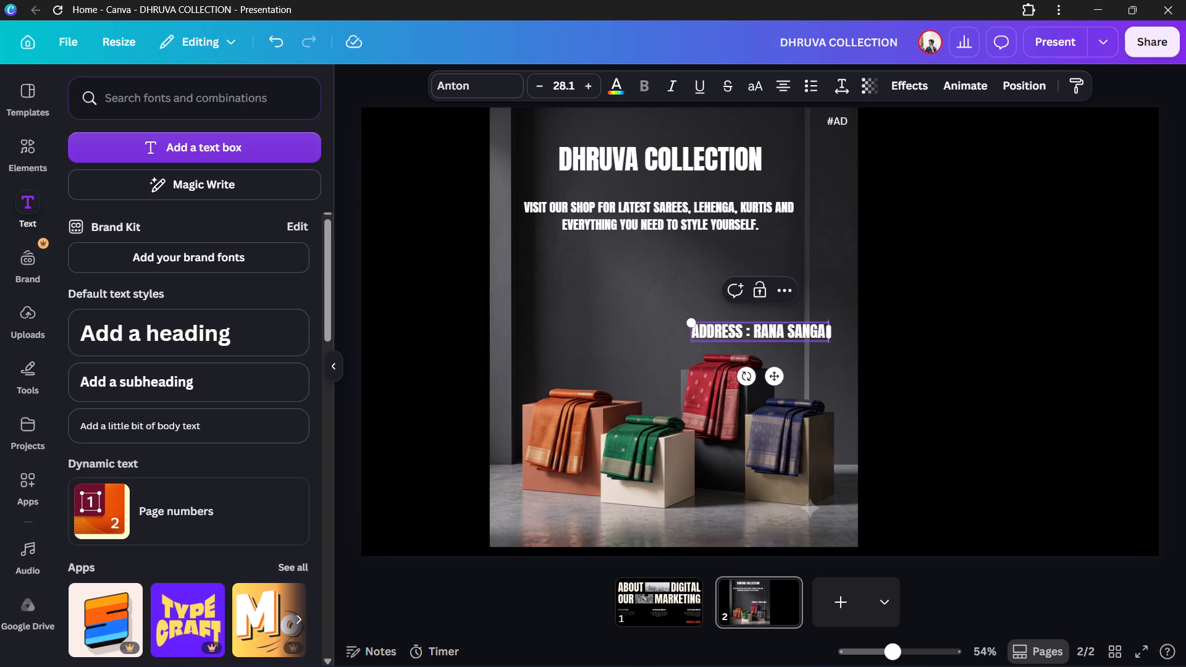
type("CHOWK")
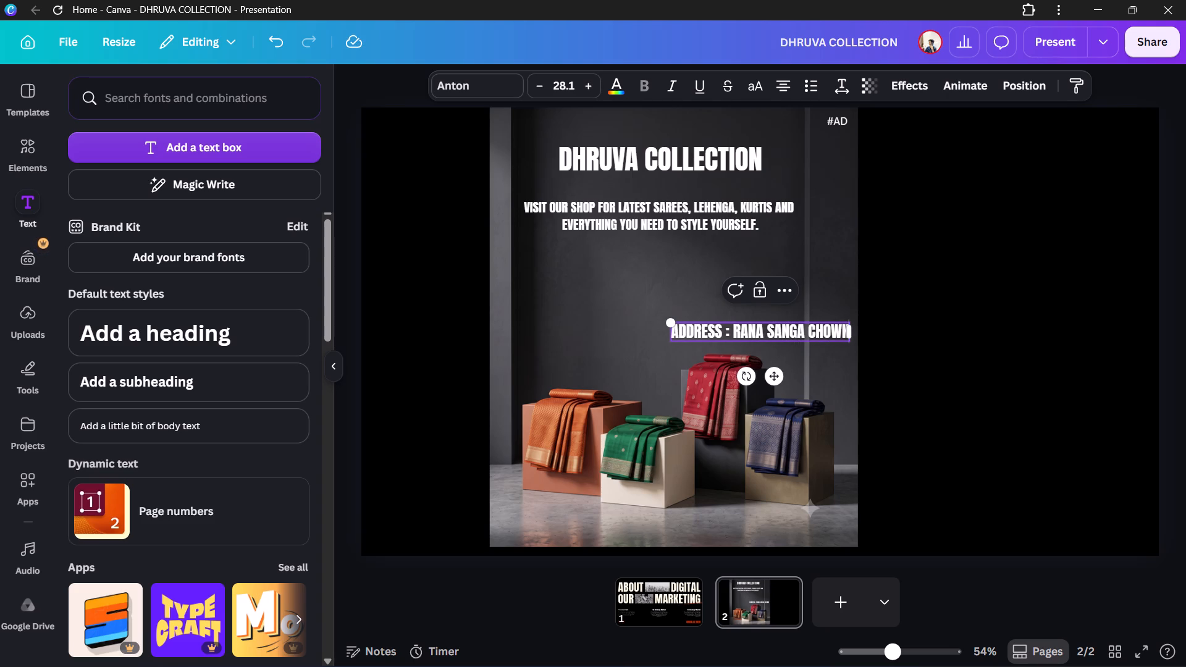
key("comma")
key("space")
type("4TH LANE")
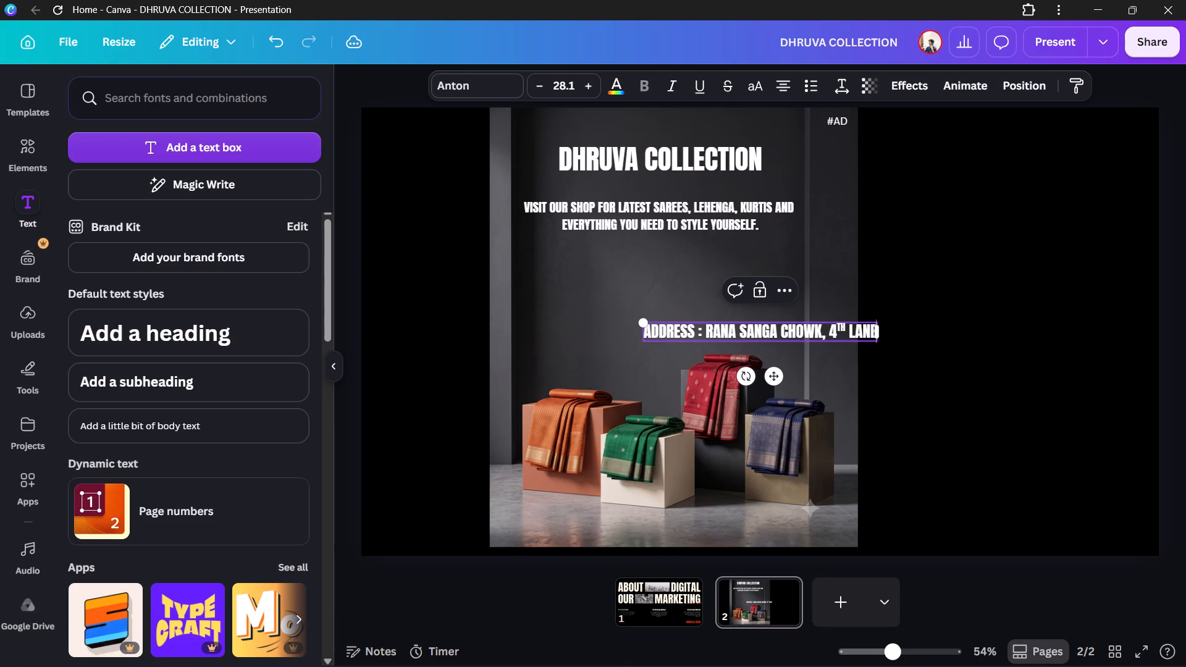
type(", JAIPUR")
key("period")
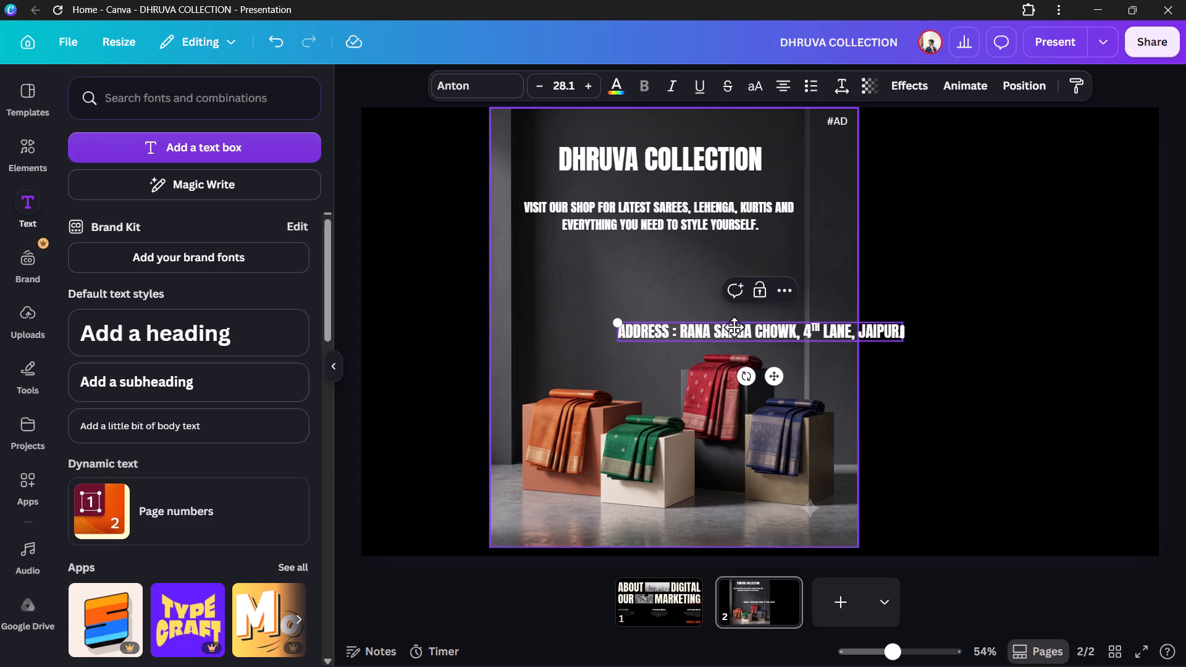
Move the address line to the bottom of the saree photo, below the display blocks.
left_click_drag(776, 381, 686, 524)
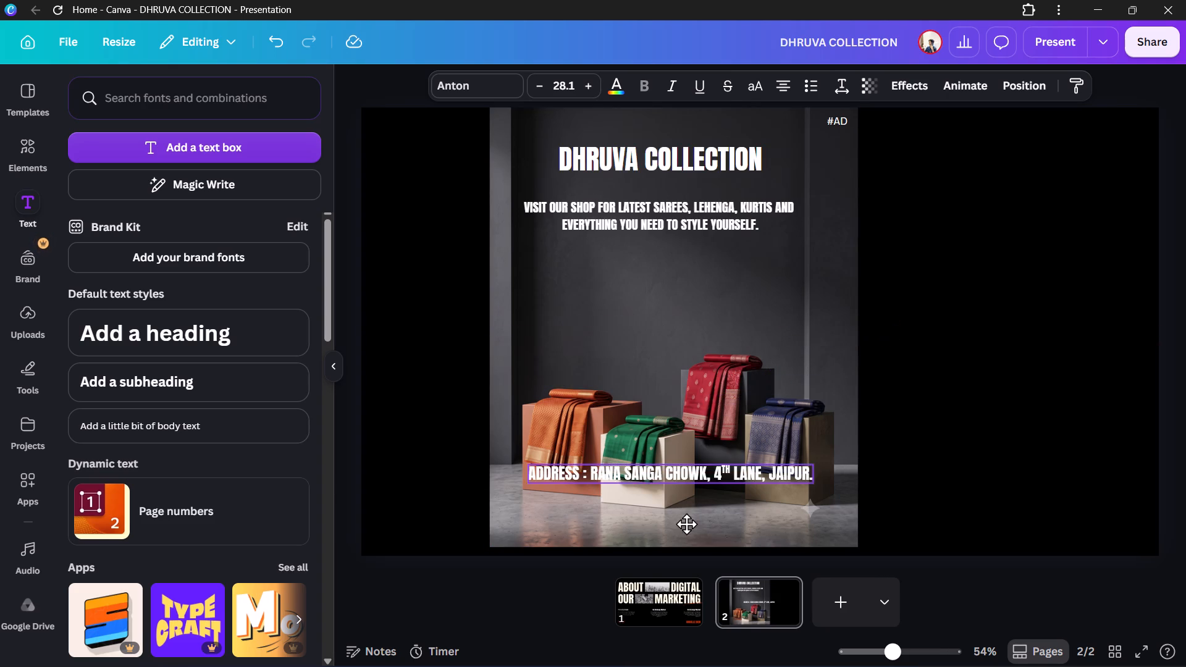
left_click_drag(686, 524, 683, 573)
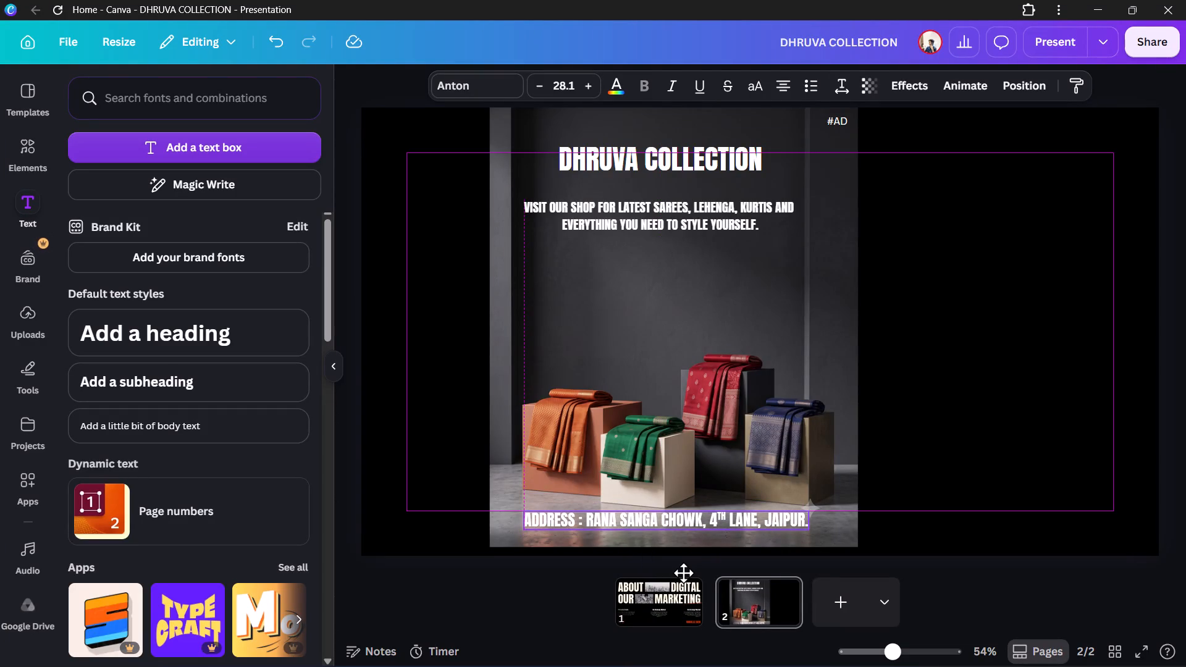
left_click_drag(683, 573, 683, 573)
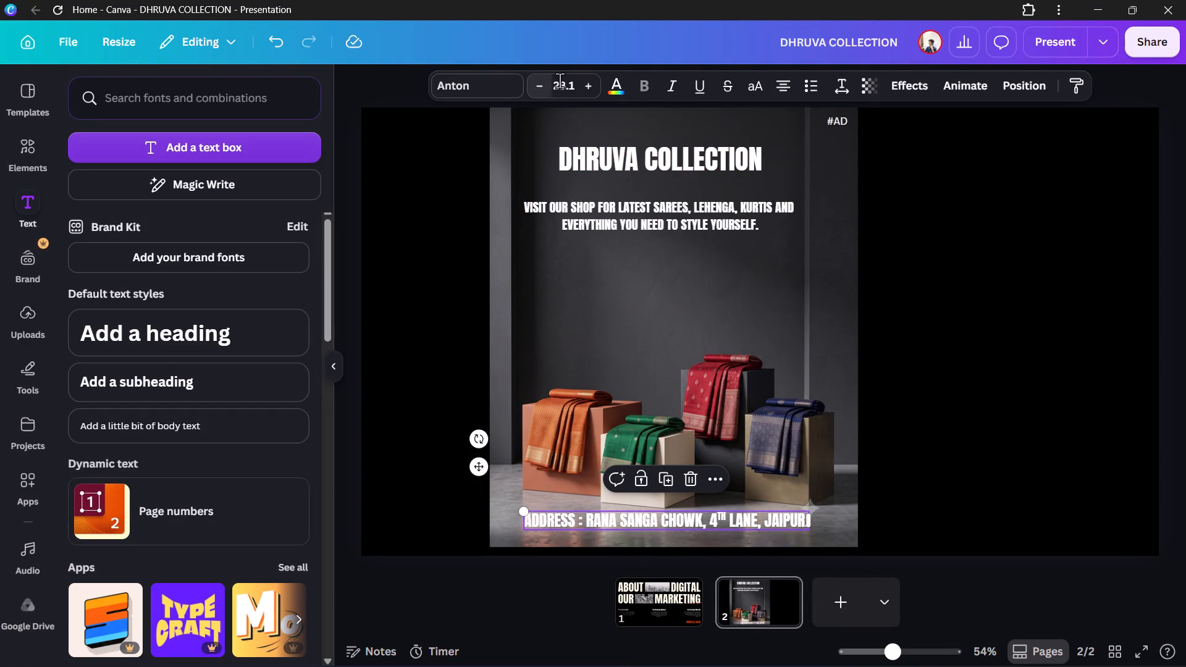
Change the address line's text colour to black.
left_click(610, 80)
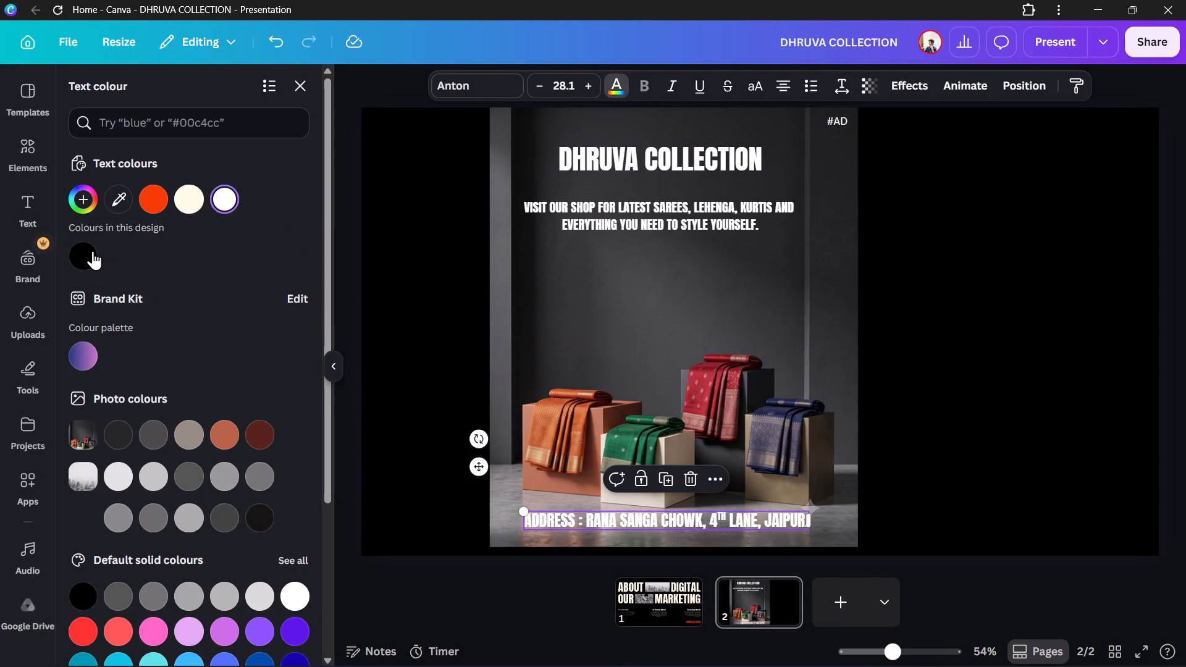
left_click(84, 252)
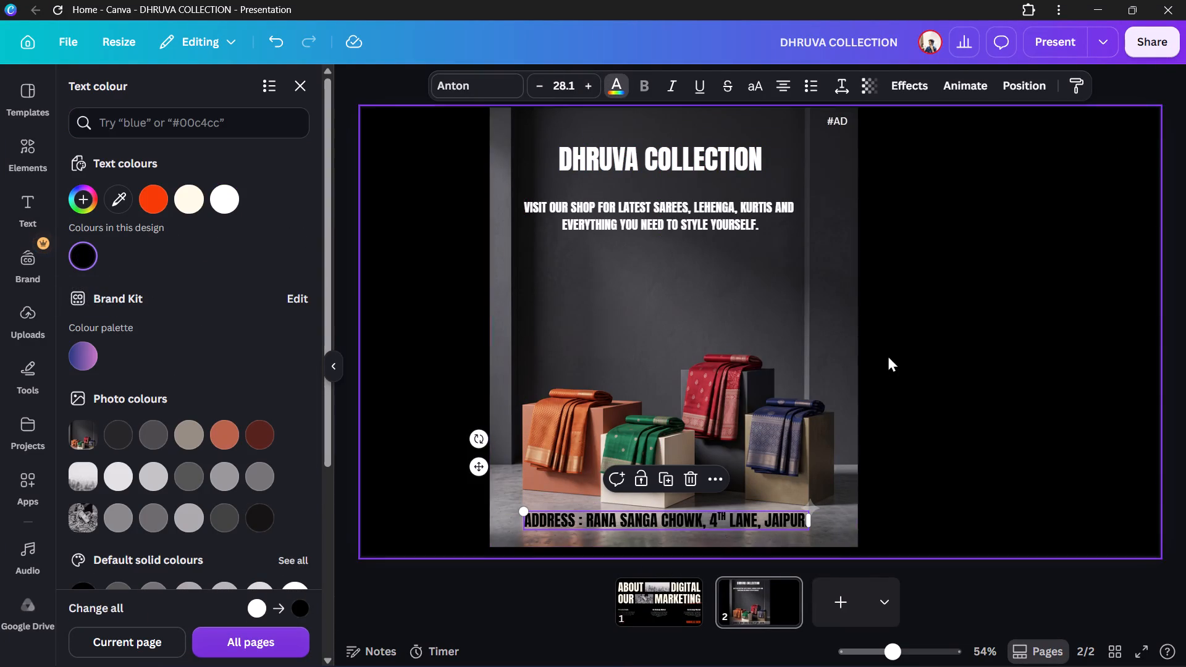
left_click(862, 459)
Move the lane part of the address to directly after "ADDRESS :" and tidy the spacing between the address parts.
double_click(746, 524)
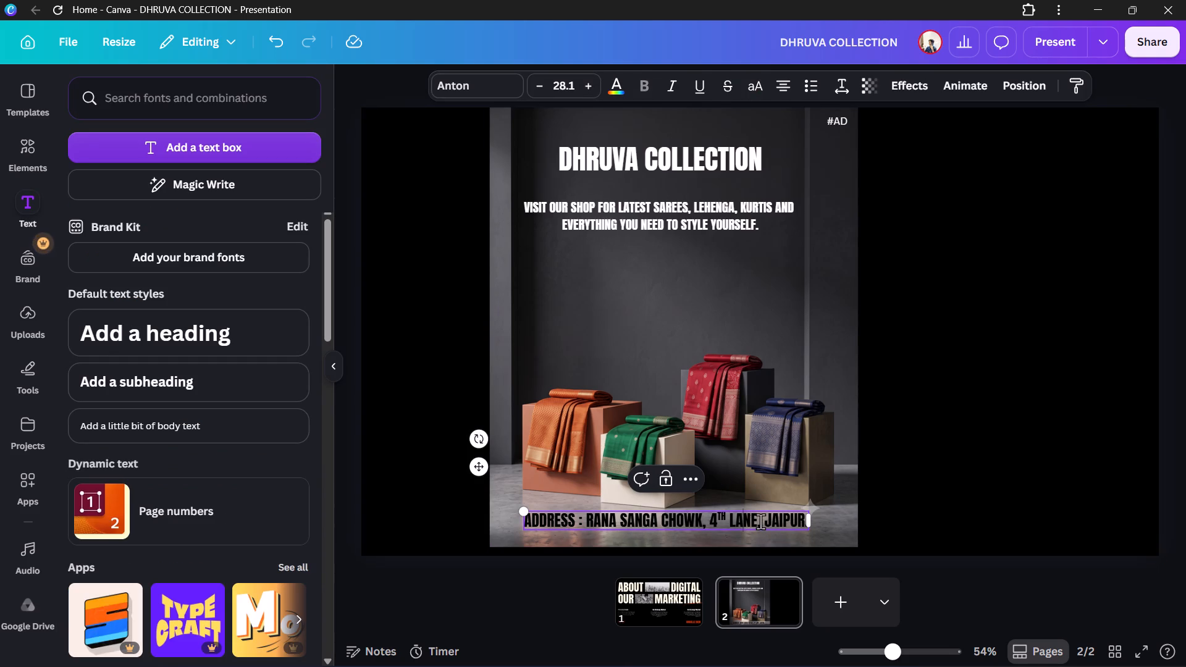
left_click_drag(760, 521, 711, 521)
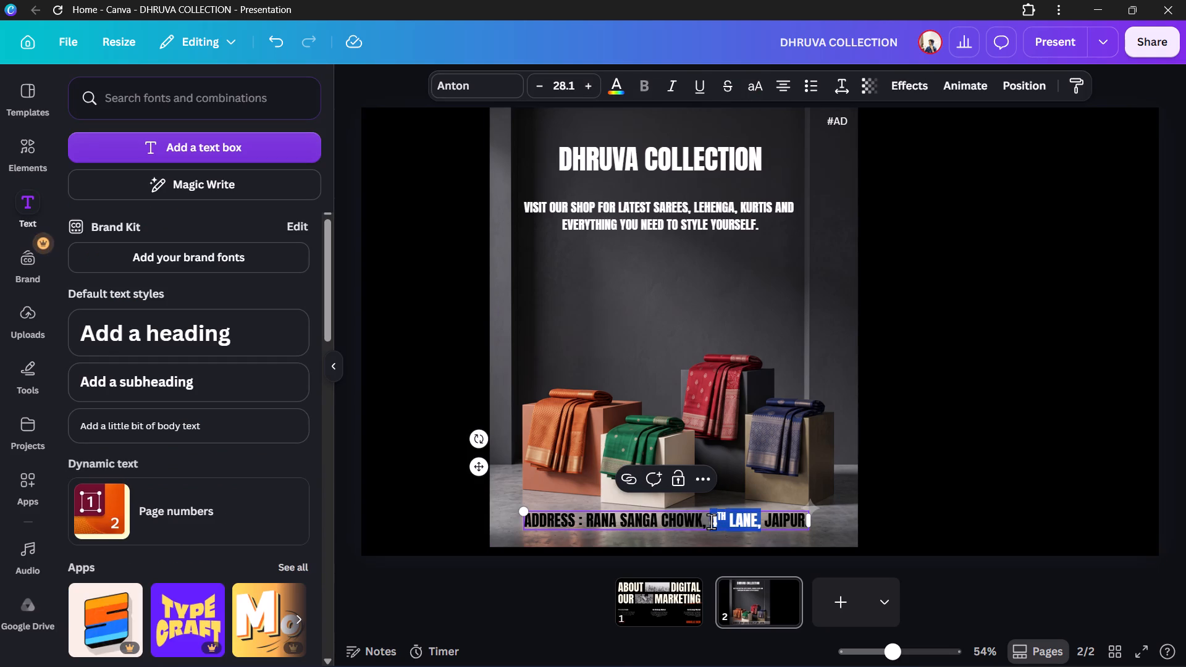
key("ctrl+x")
left_click(613, 518)
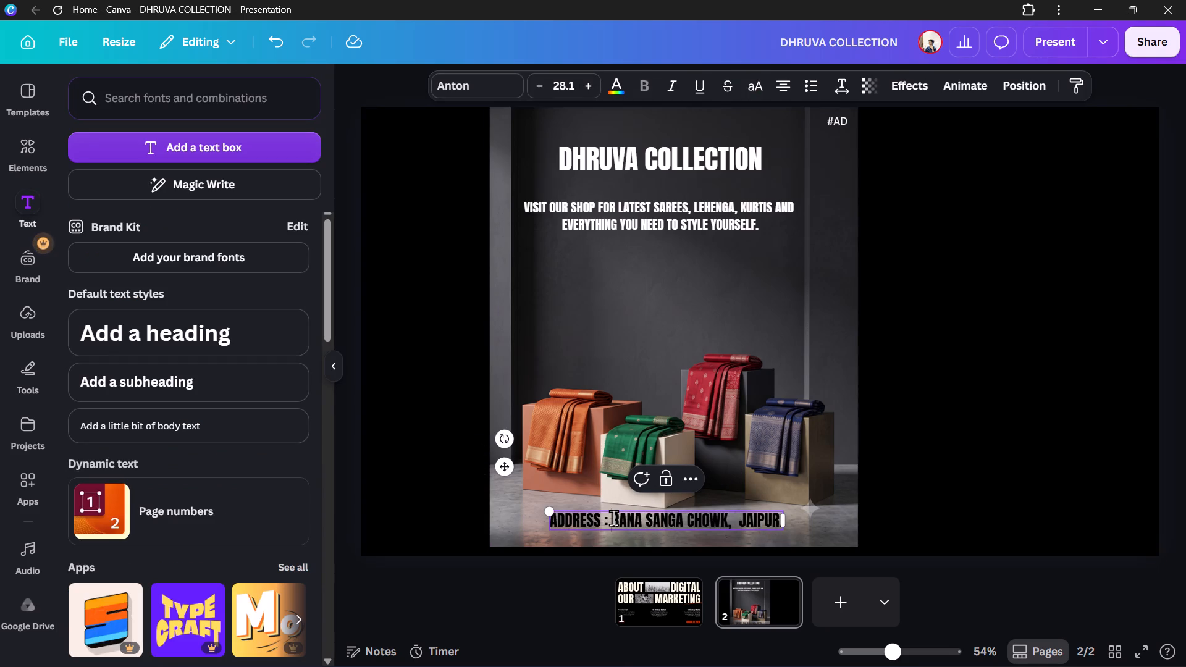
key("ctrl+v")
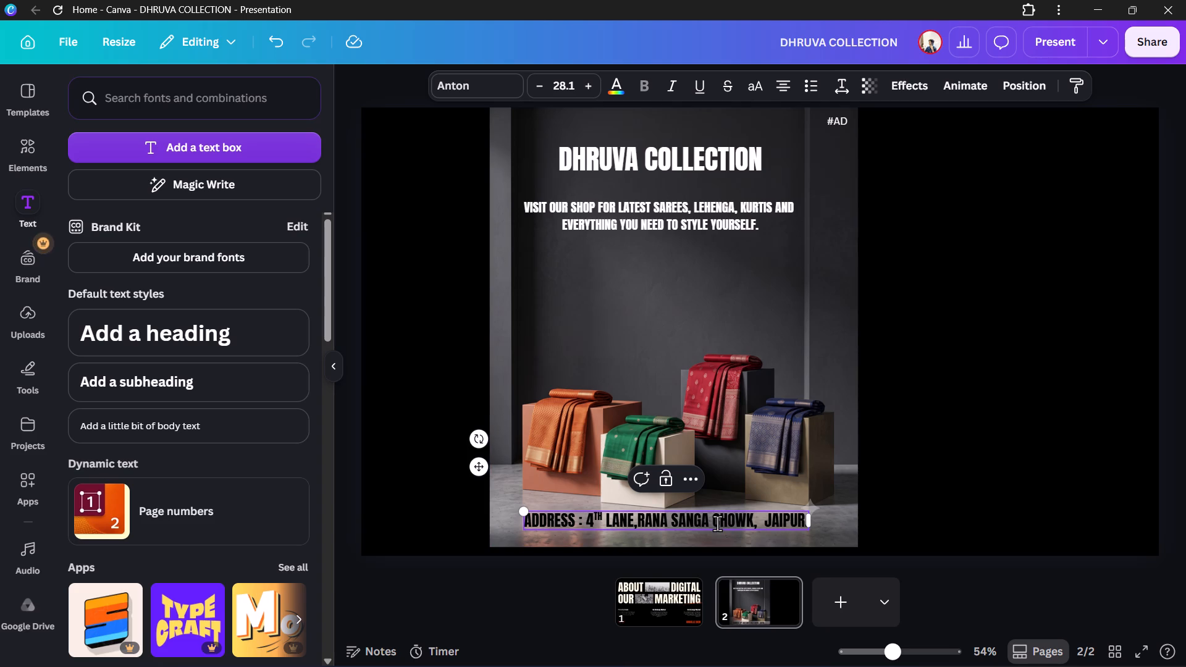
key("space")
left_click(767, 524)
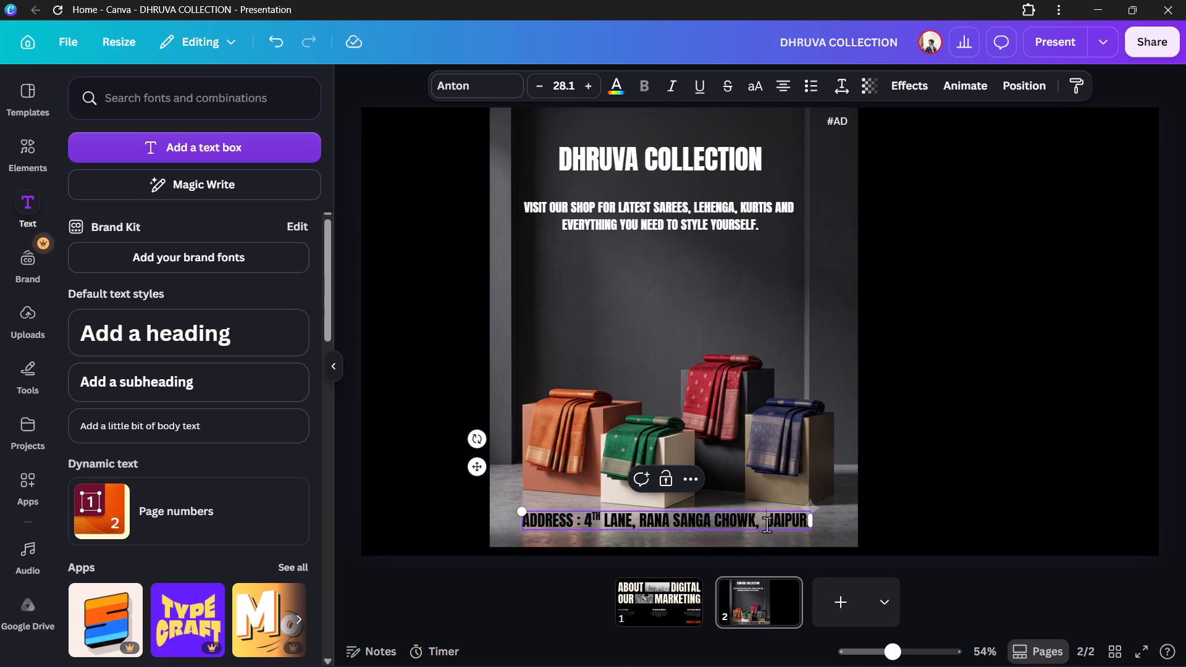
key("BackSpace")
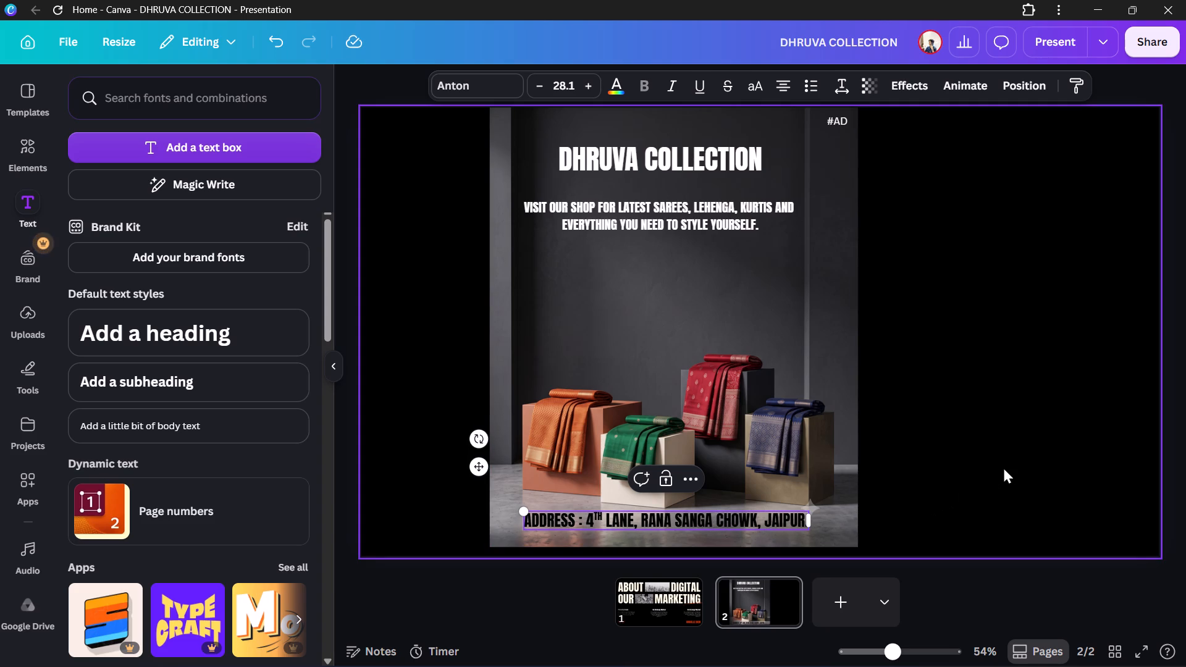
left_click(1003, 467)
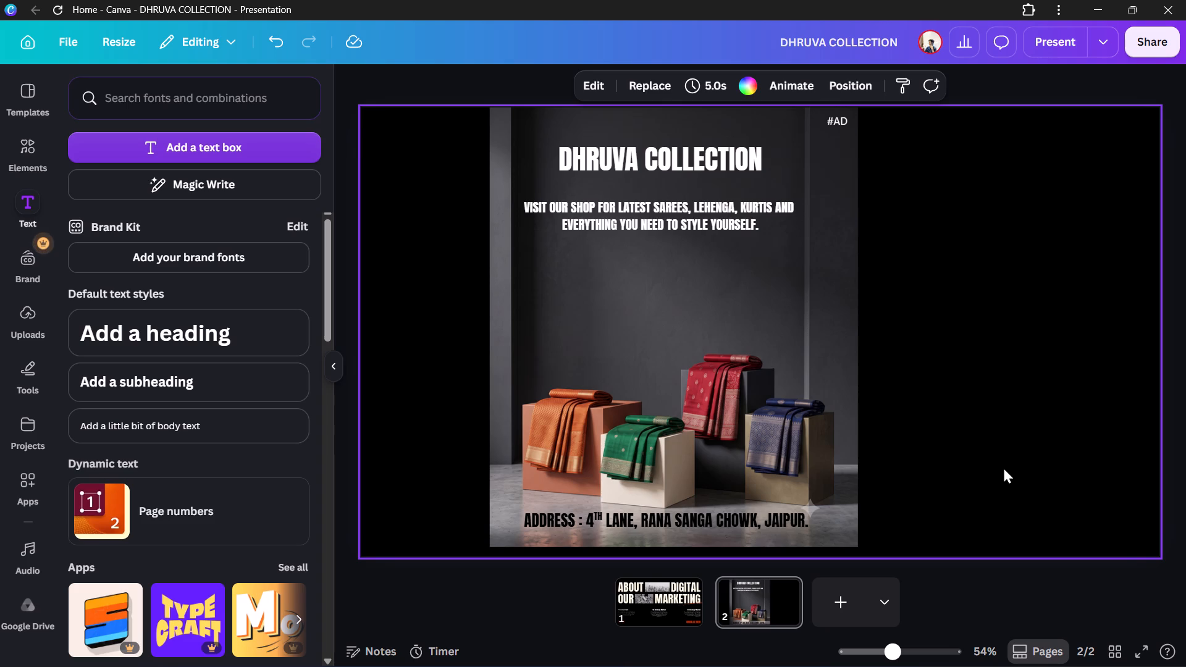
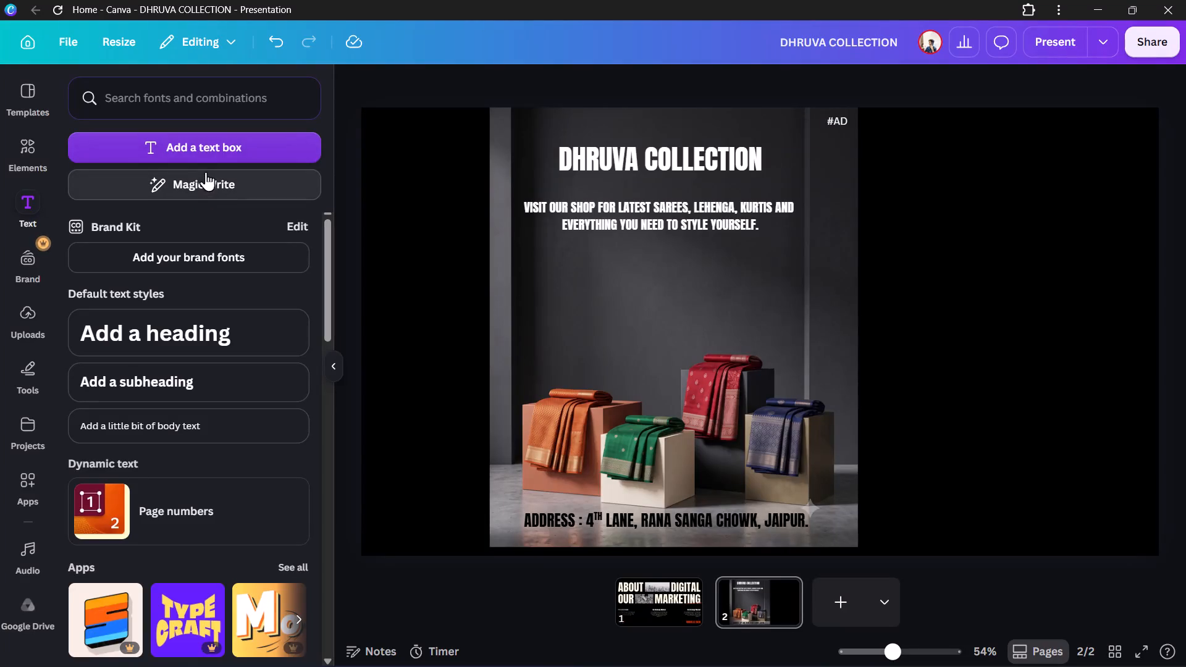
Add a text box to the saree page reading "EVERYTHING AT REASONABLE PRICE!!".
left_click(206, 152)
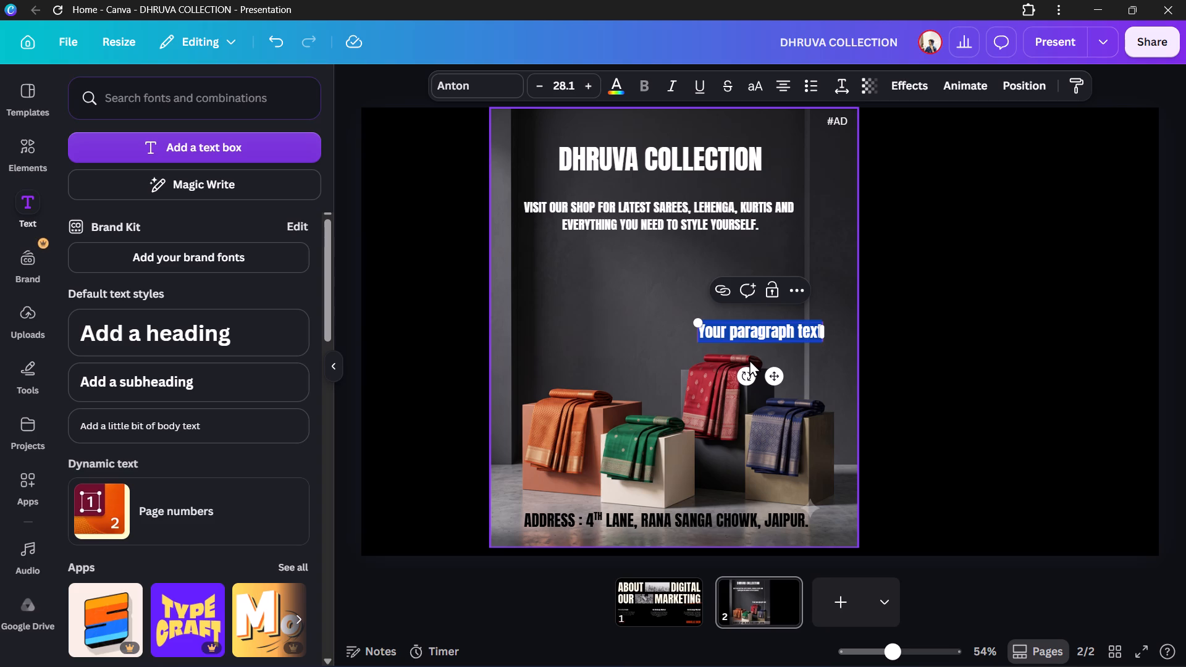
type("WI")
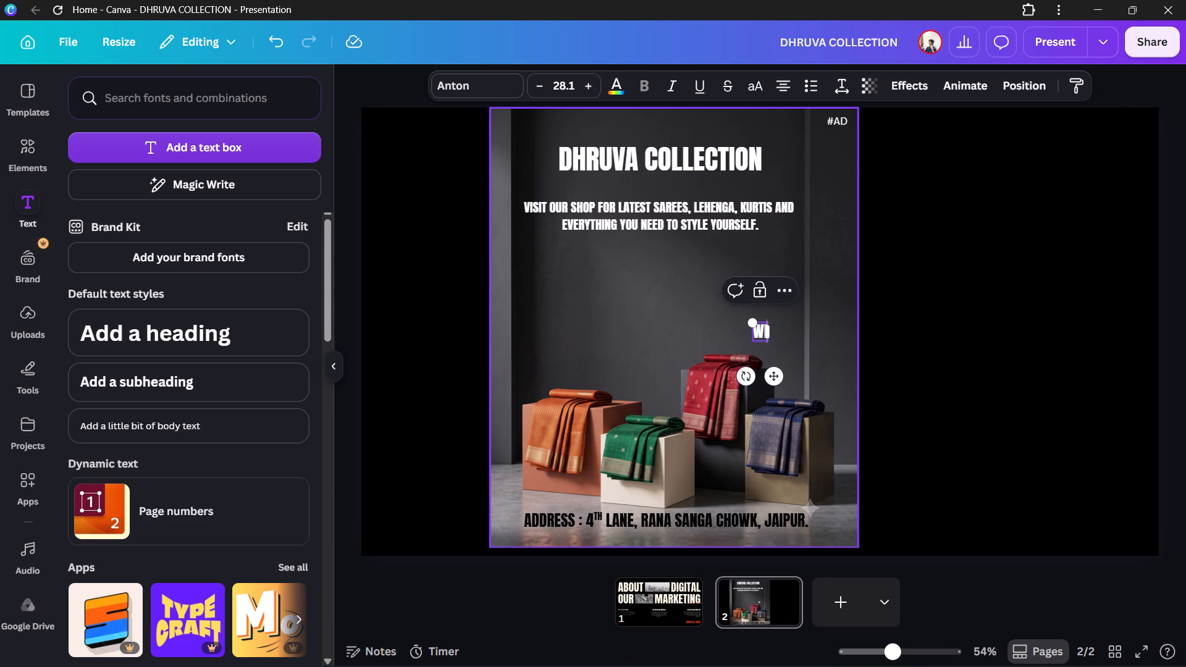
key("BackSpace")
key("e")
key("BackSpace")
key("BackSpace")
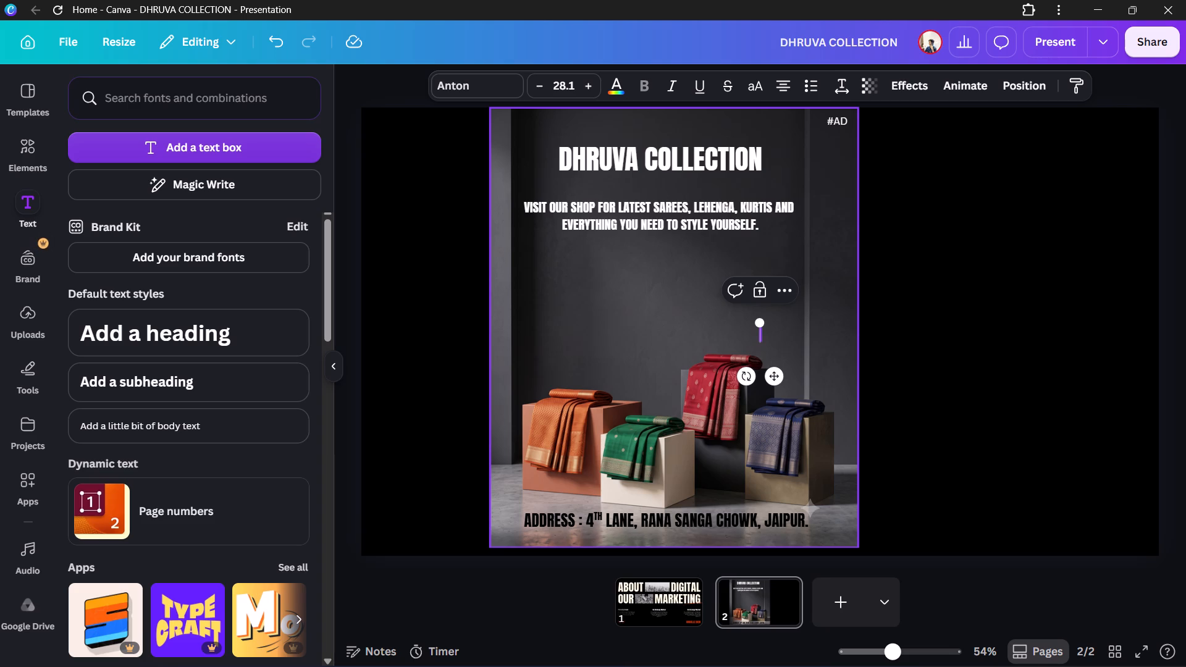
type("EVERYTHING AT REASONABLE PRICE")
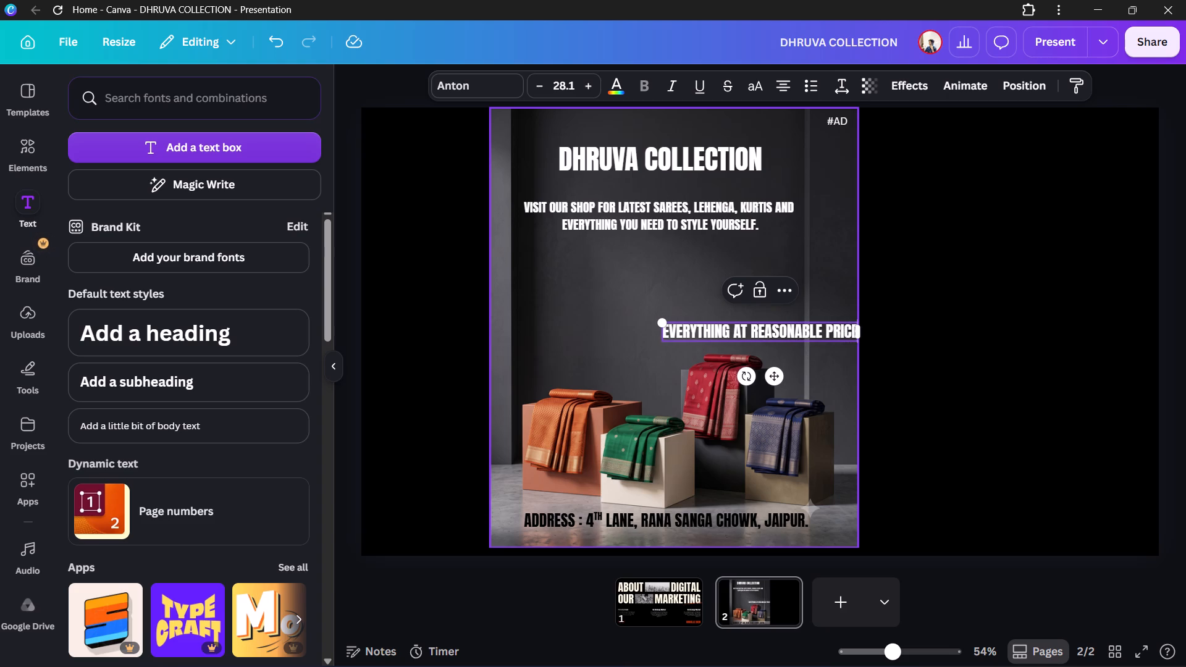
type("!!")
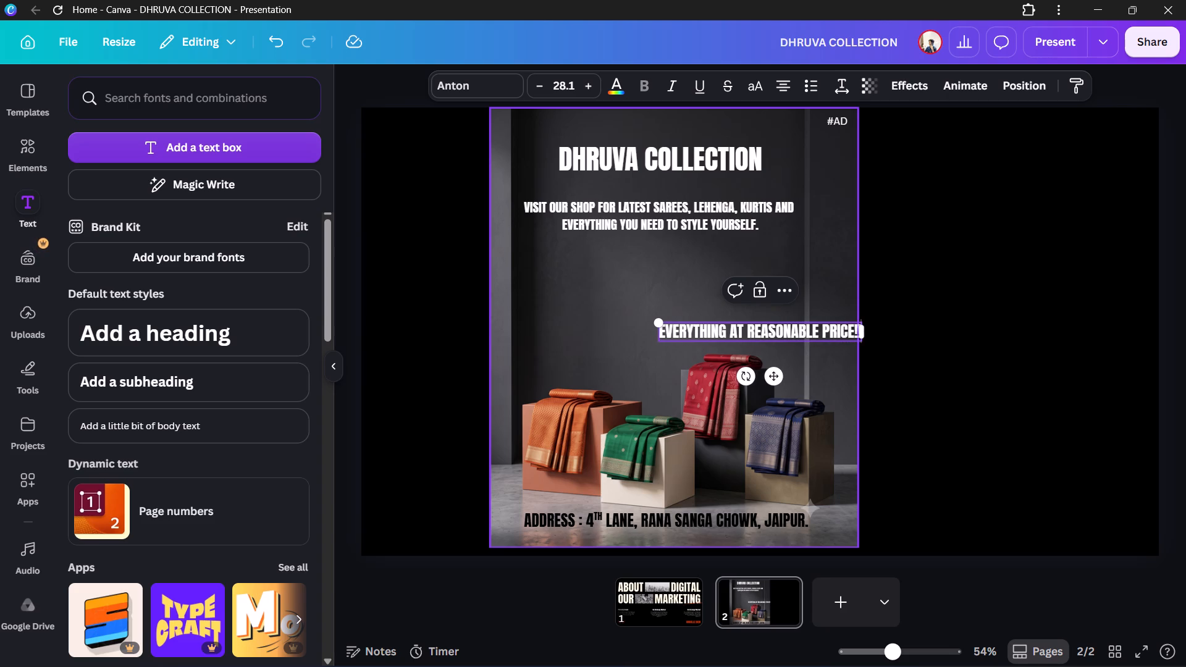
Move the "EVERYTHING AT REASONABLE PRICE!!" line to just below the shop message, centred under it.
left_click_drag(769, 373, 647, 313)
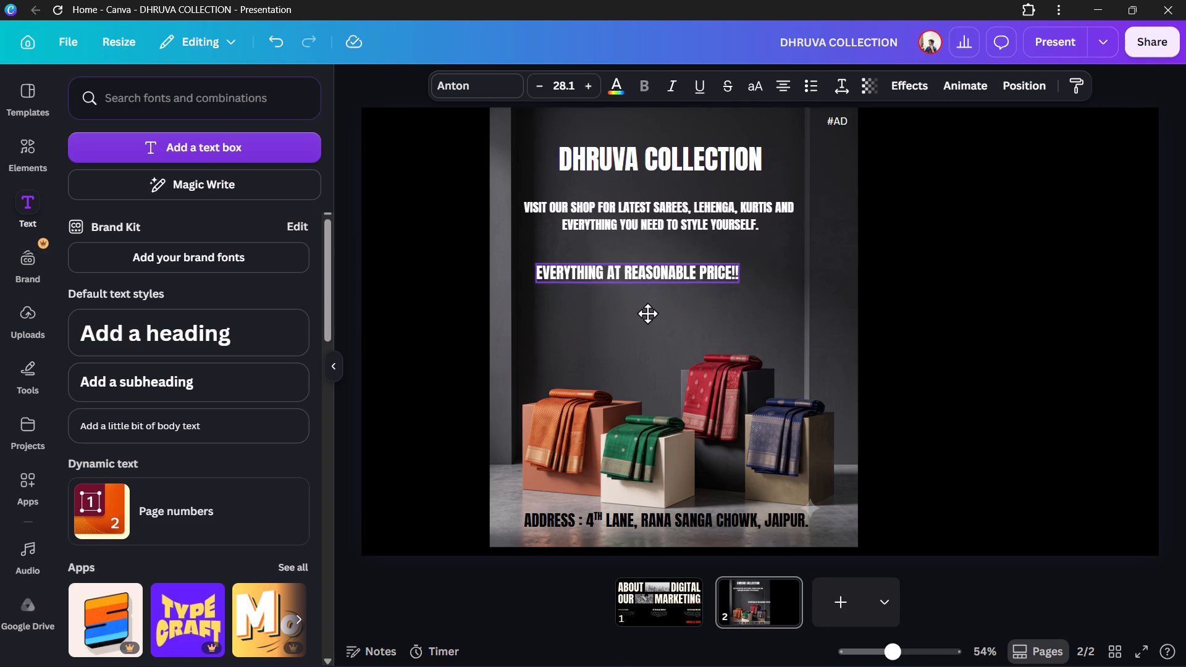
left_click_drag(647, 313, 678, 312)
left_click(883, 308)
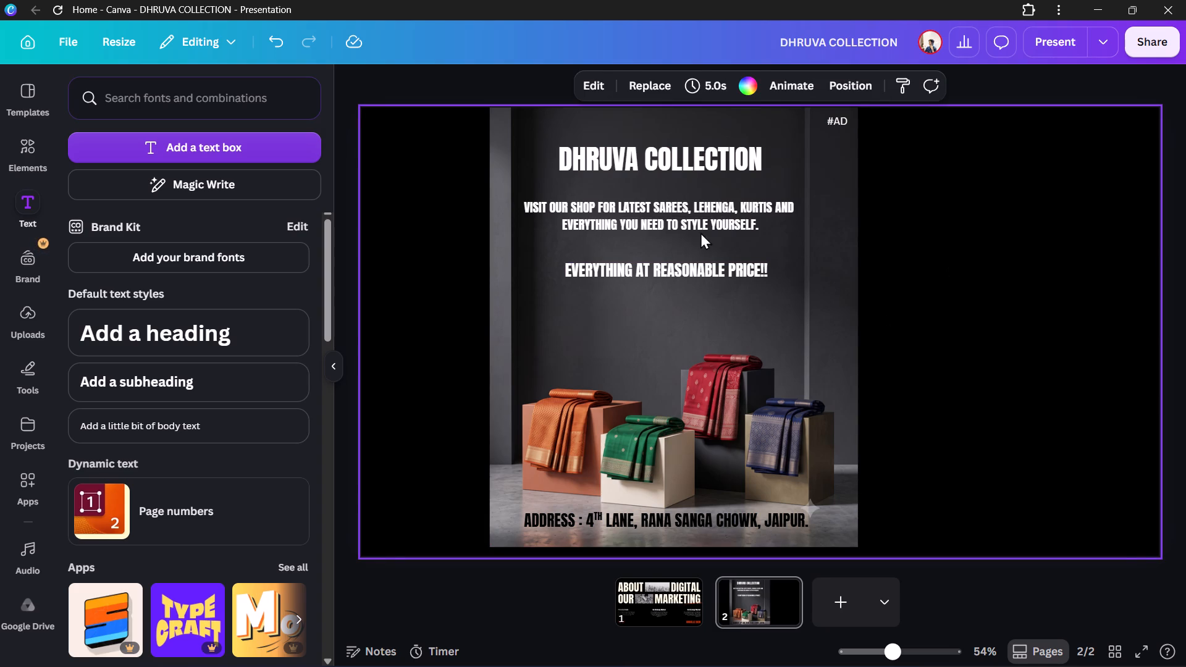
Add another text box reading "OFFER : 20% OFF ON SHOPPING ABOVE 5000/-".
left_click(158, 153)
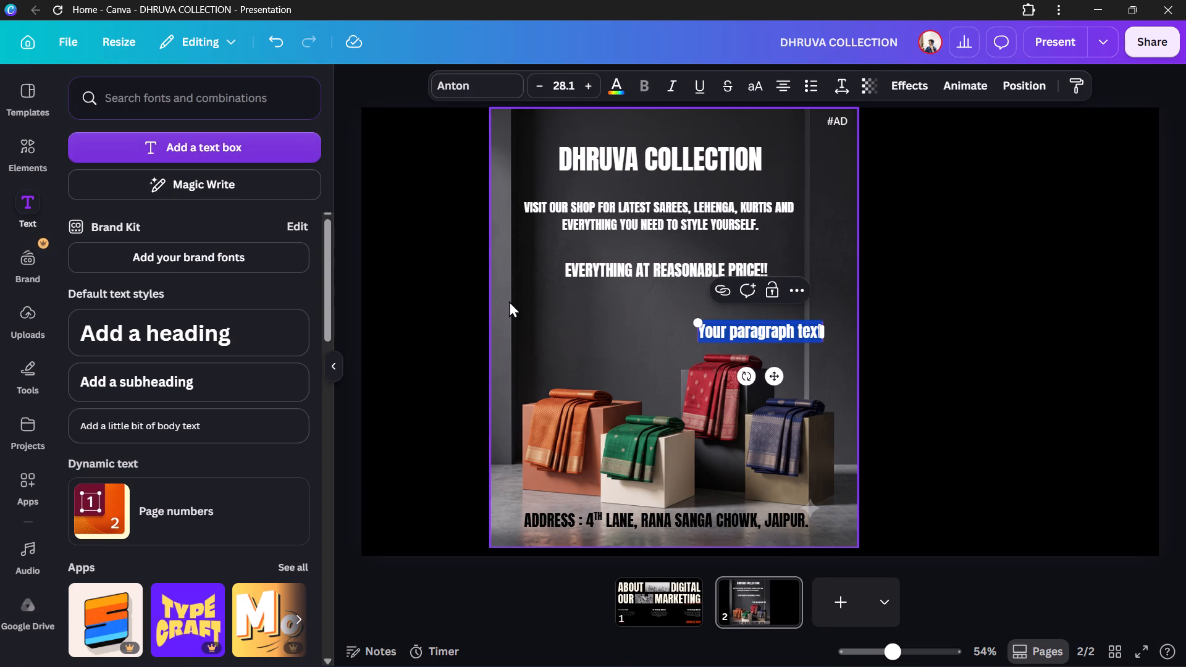
type("OFFER :")
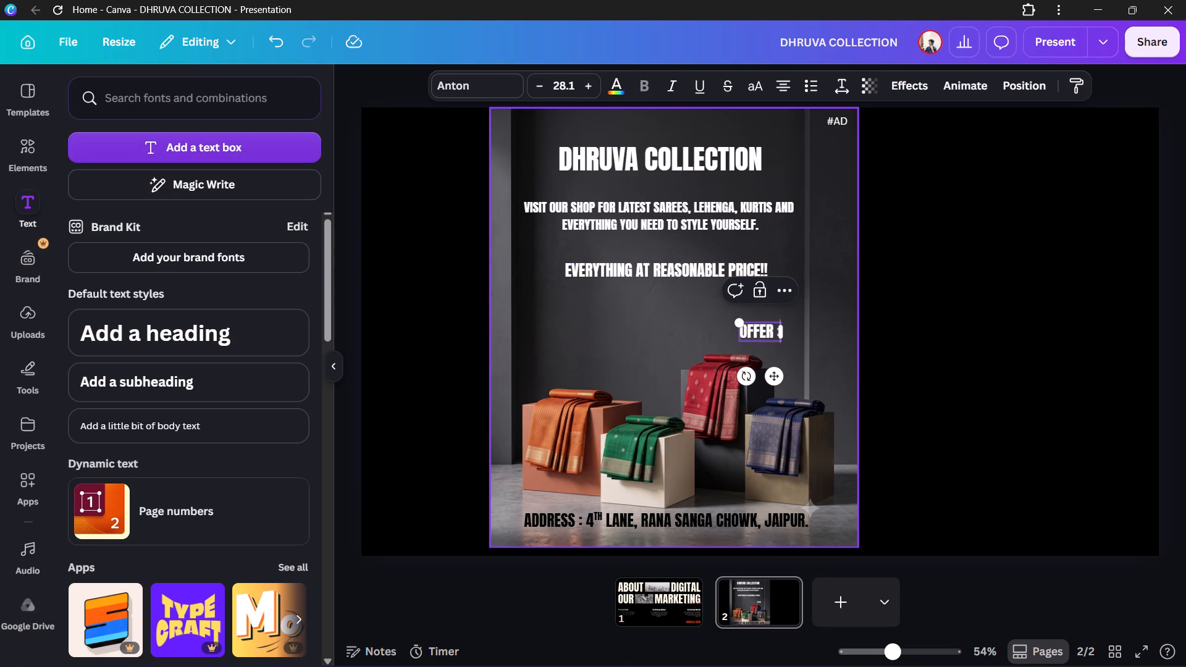
key("space")
type("20")
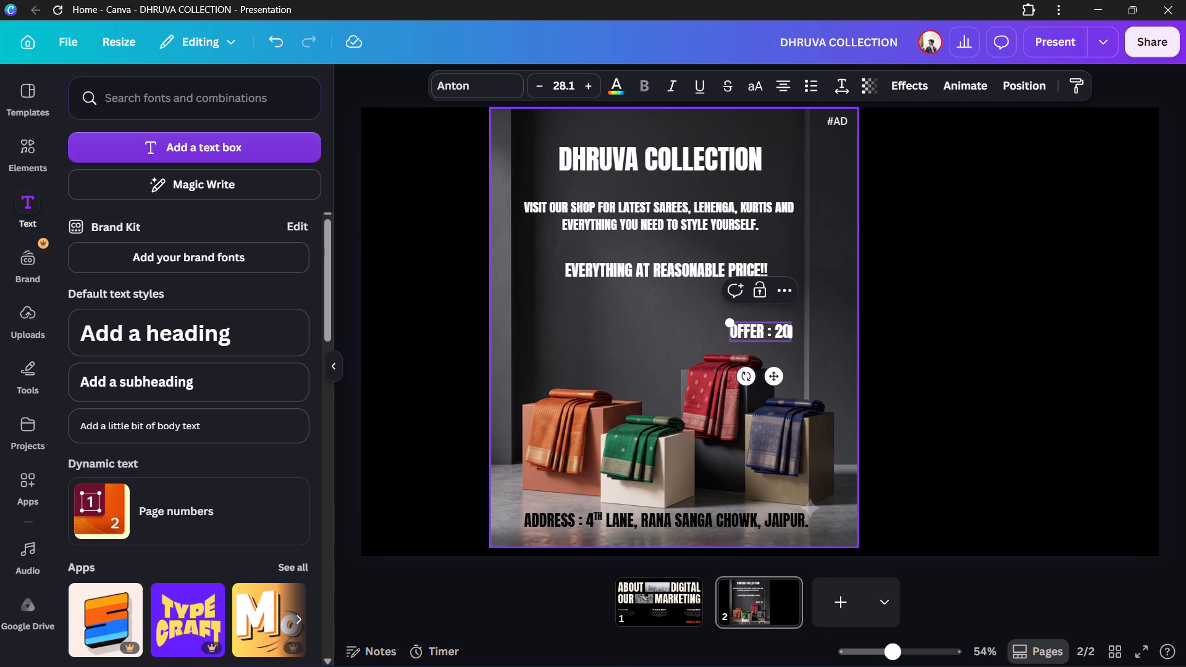
type("% OFF ON")
key("space")
type("SHOP")
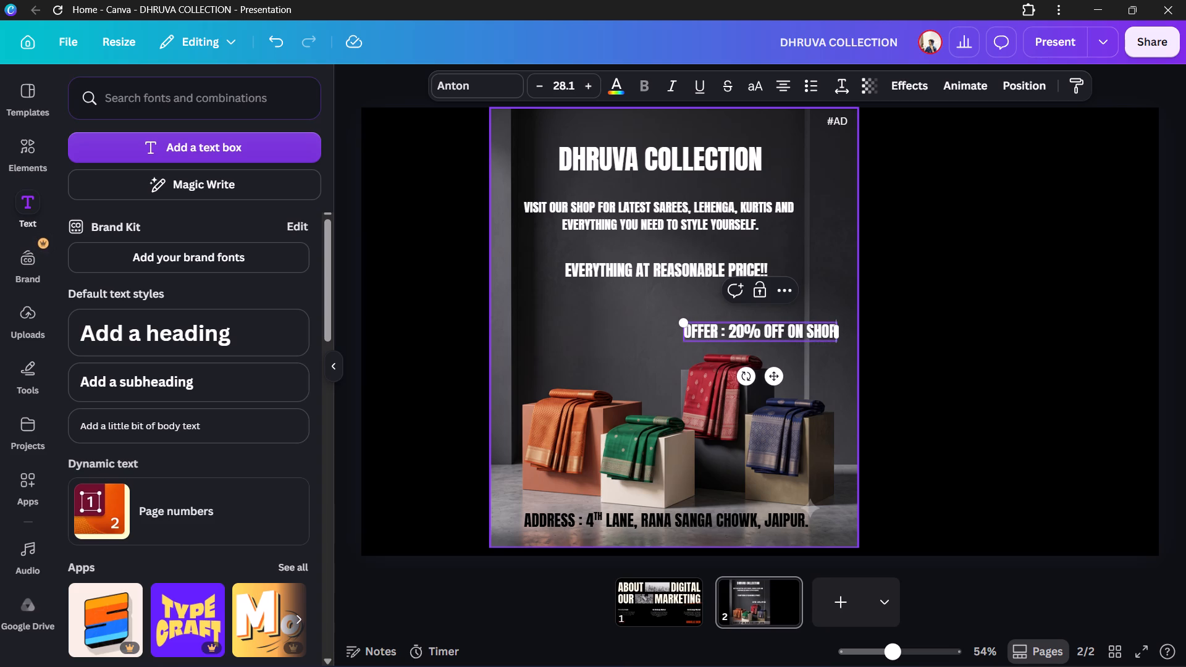
type("PING")
key("space")
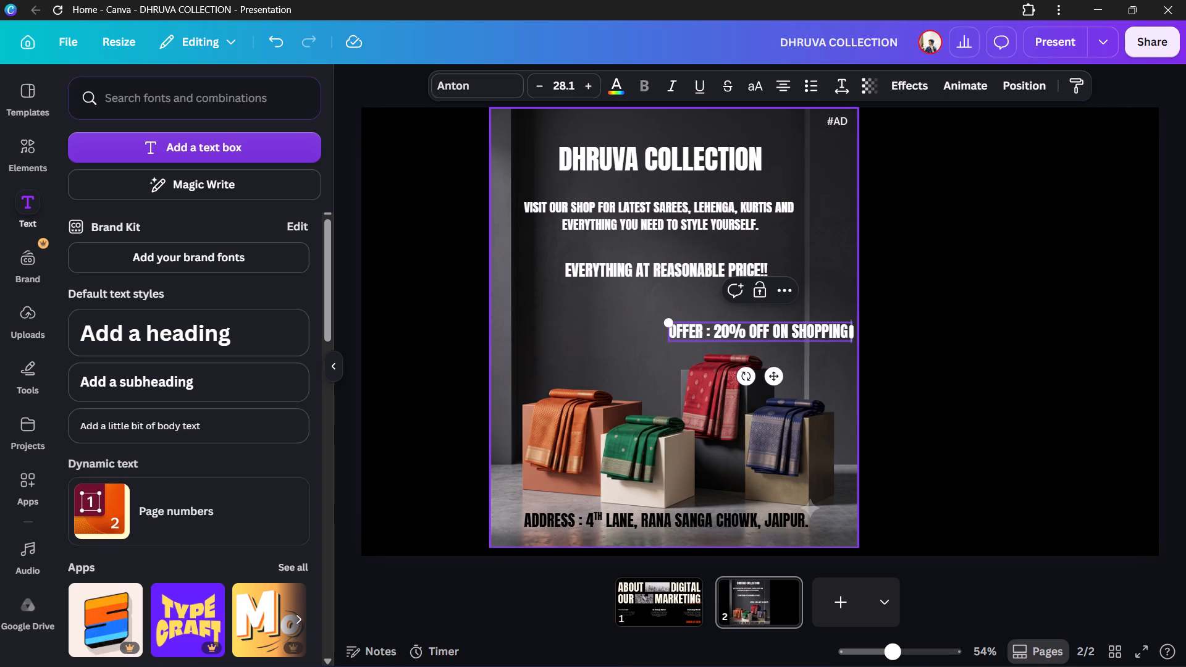
type("ABOVE")
key("space")
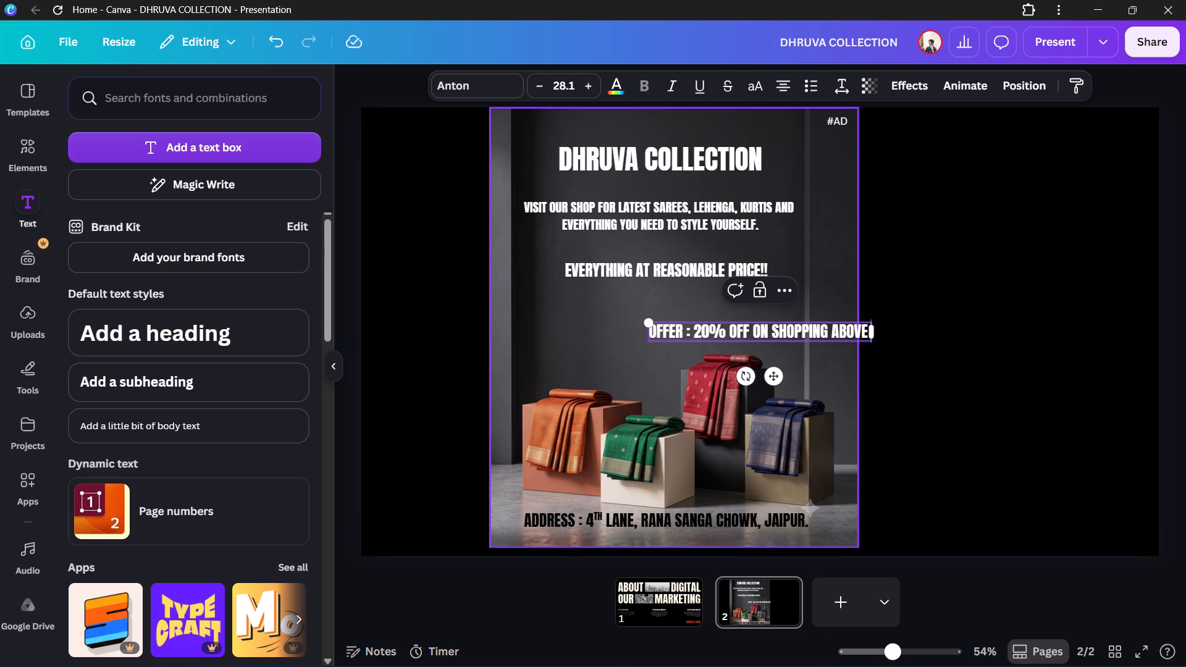
type("5000")
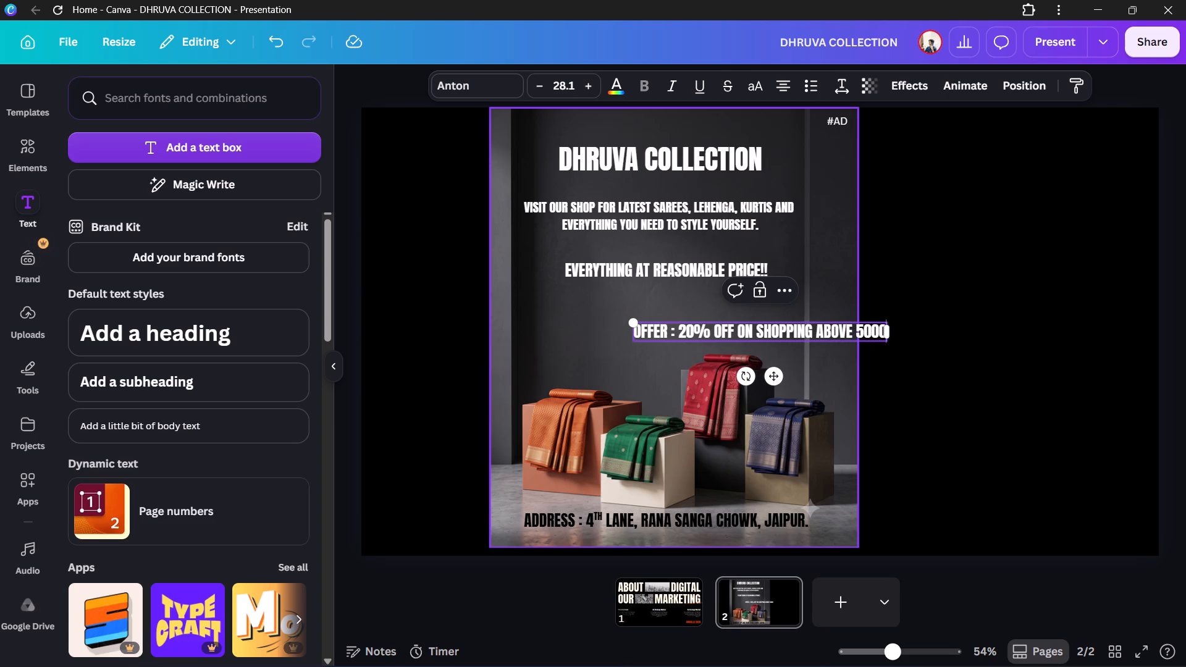
key("slash")
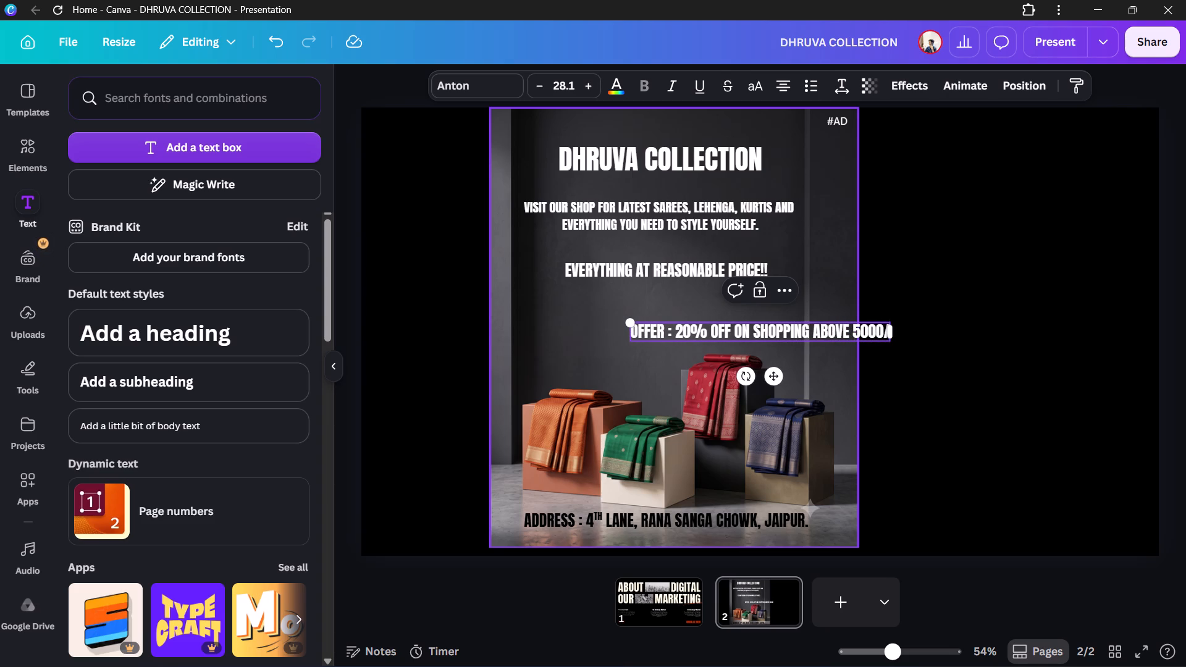
key("minus")
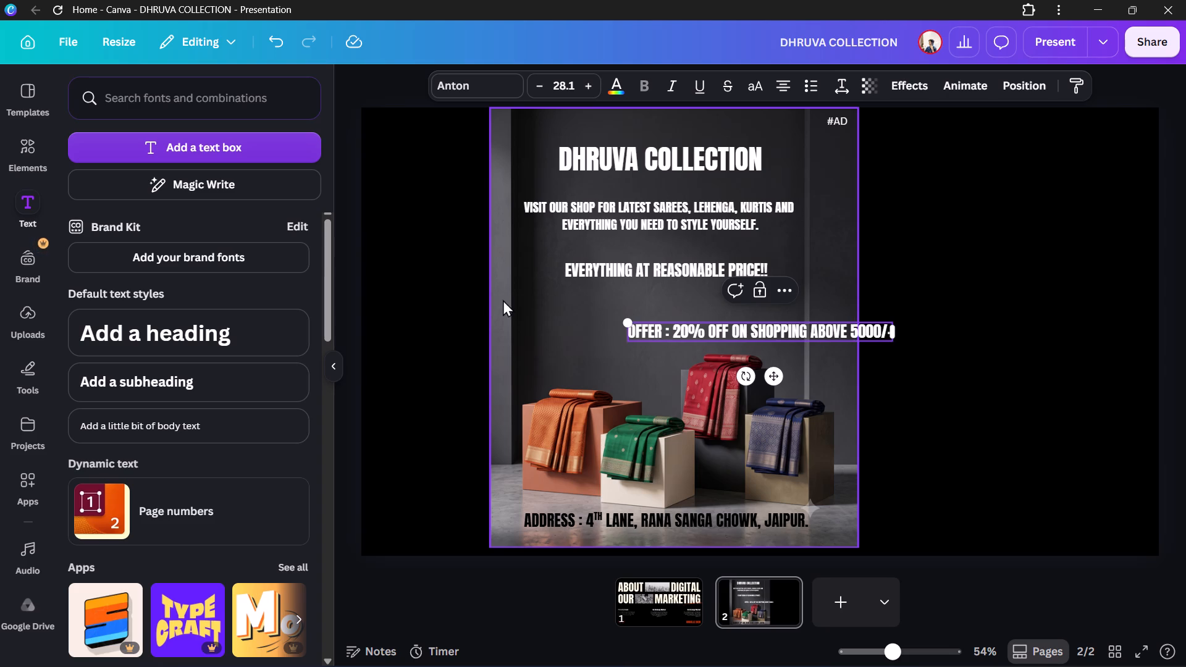
Insert the word "FLAT" before "20%" in the offer line.
left_click(673, 333)
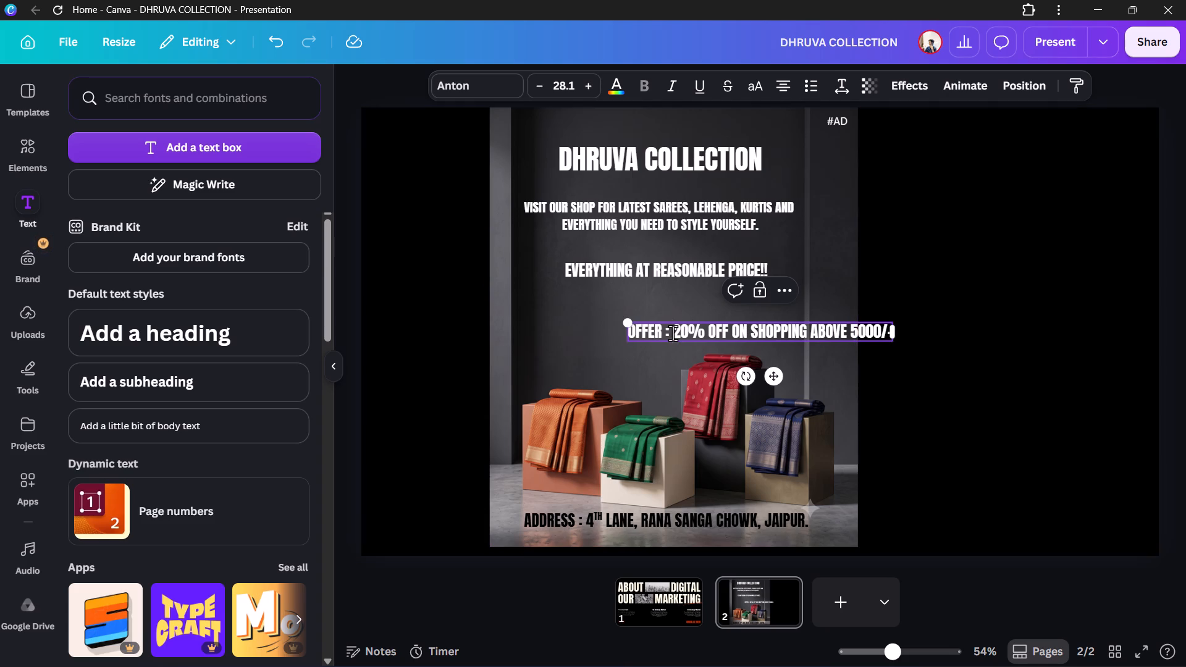
type("FLAT")
key("space")
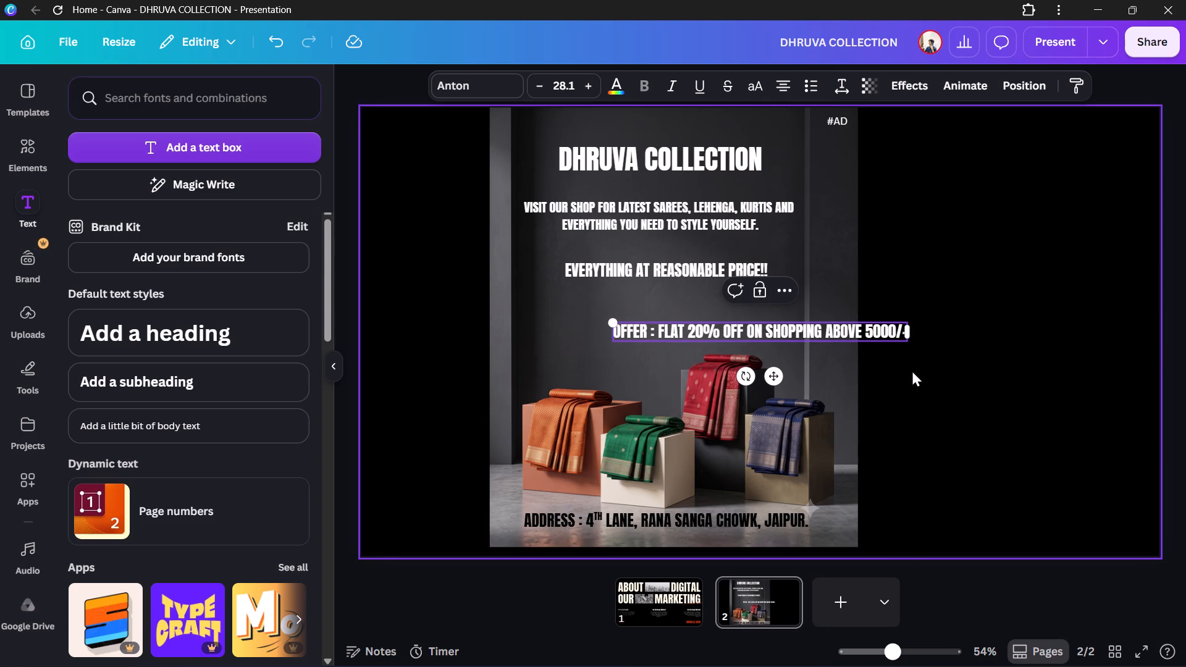
left_click(912, 370)
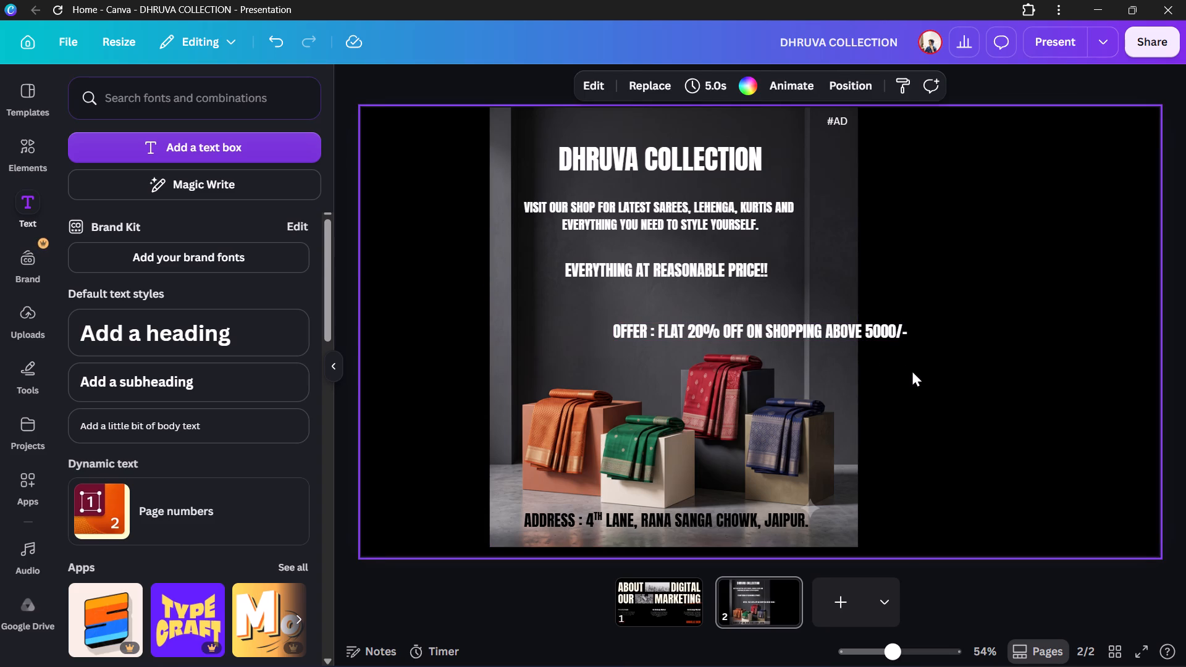
Place the offer text below the reasonable-price line, narrowing its box so "5000/-" wraps onto a centred second line.
left_click_drag(847, 329, 757, 314)
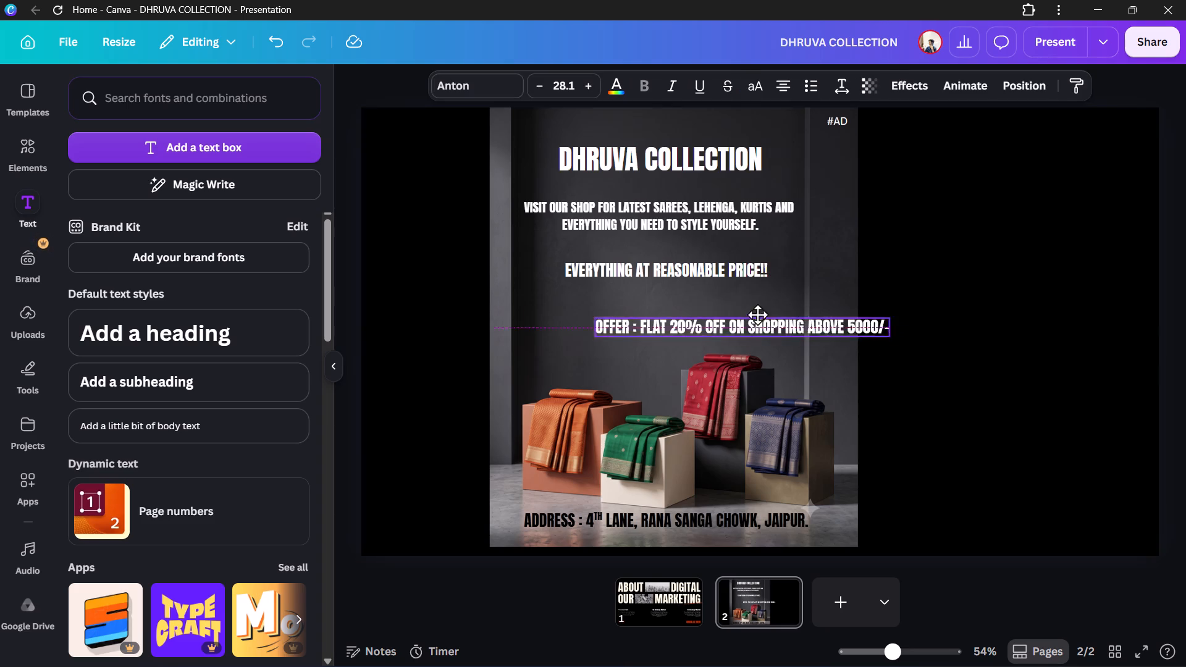
left_click_drag(757, 314, 754, 317)
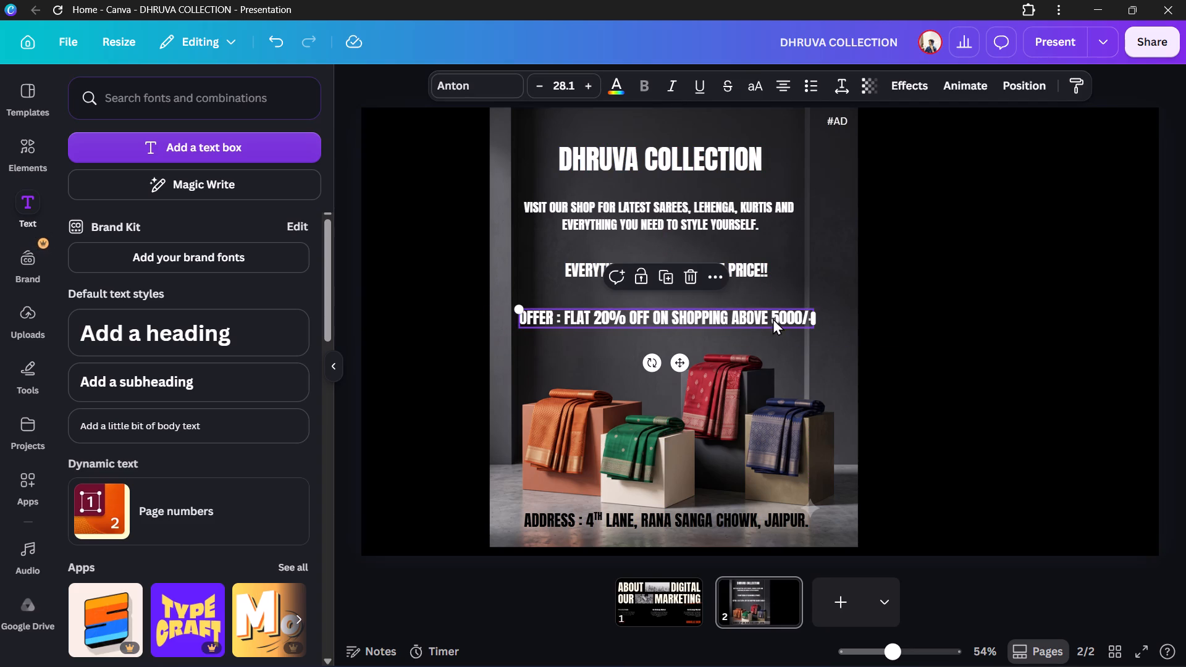
left_click_drag(819, 320, 817, 320)
left_click_drag(817, 320, 804, 318)
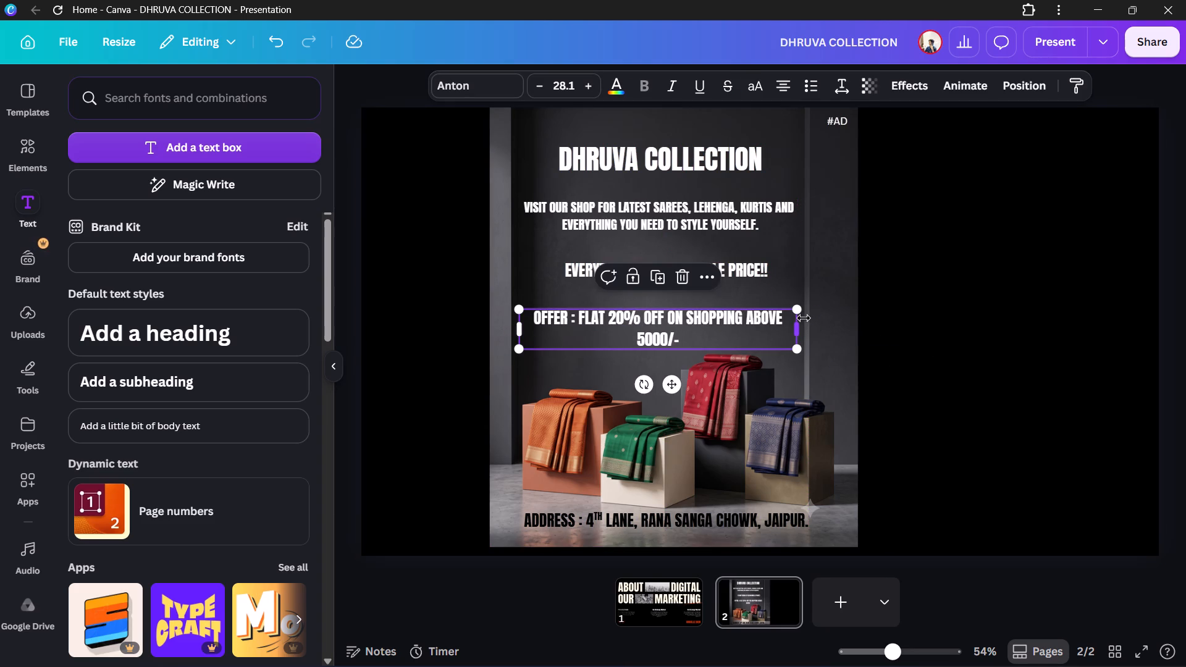
left_click_drag(676, 382, 662, 380)
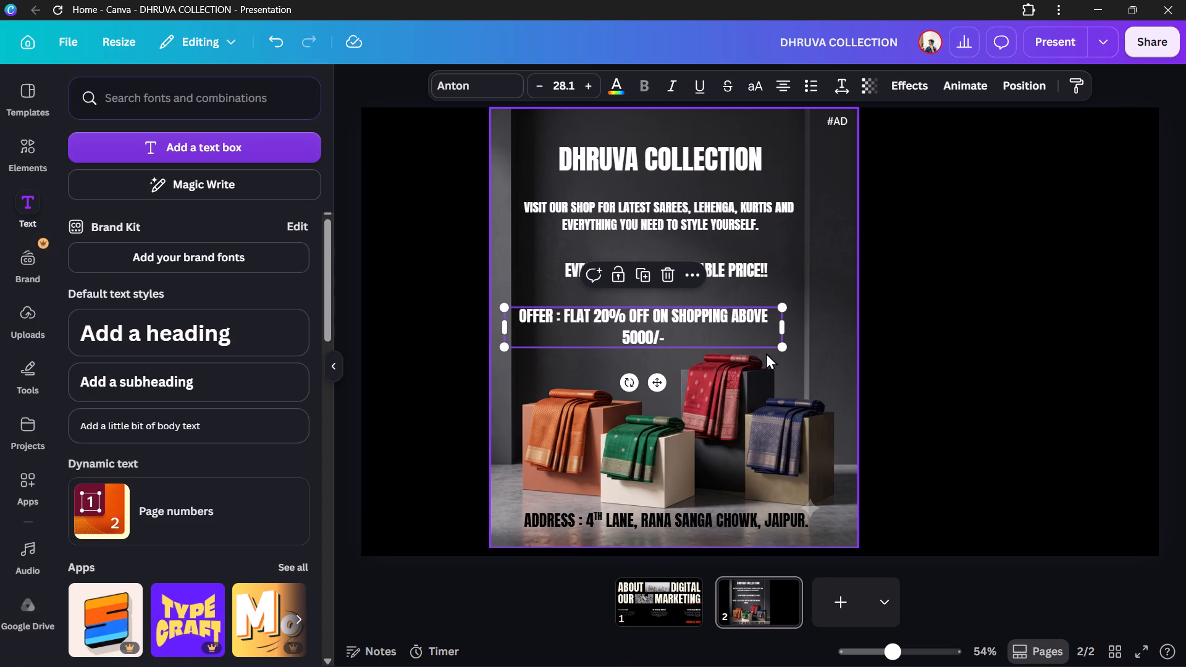
left_click(781, 348)
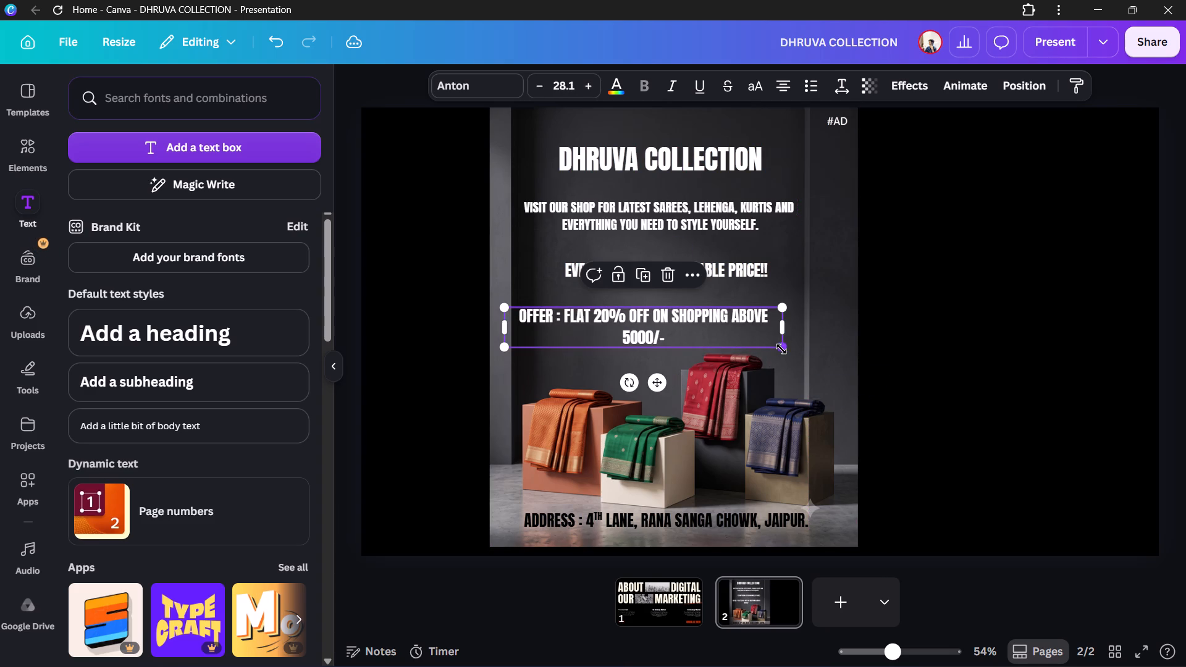
left_click_drag(660, 382, 673, 381)
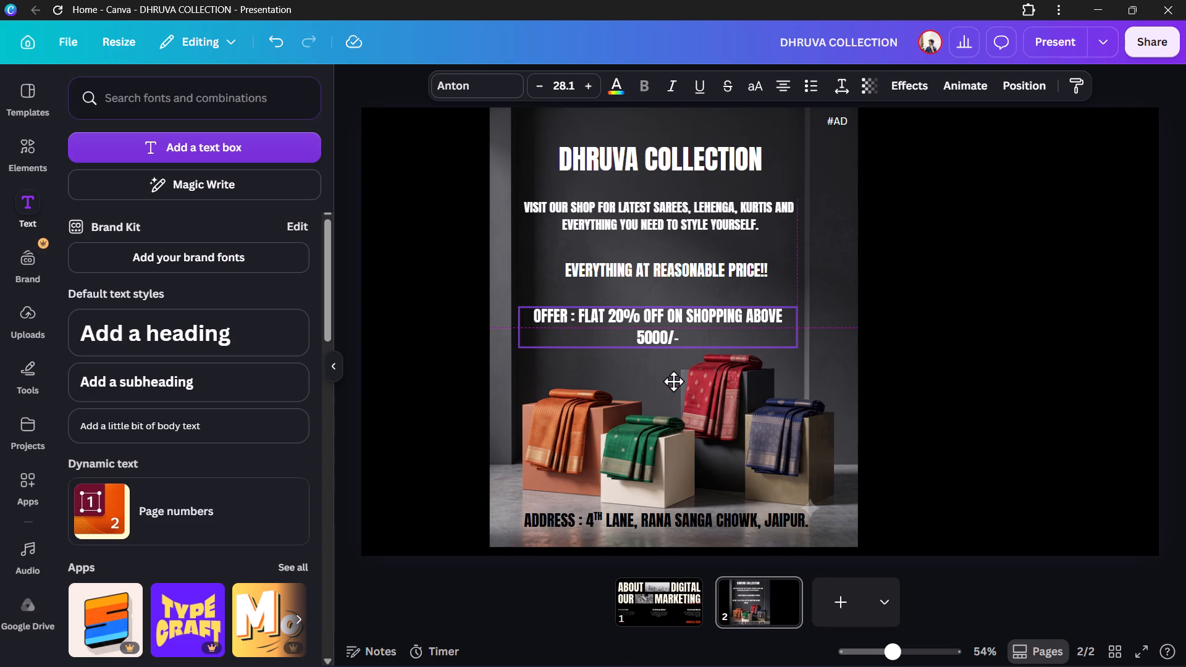
left_click_drag(673, 381, 680, 380)
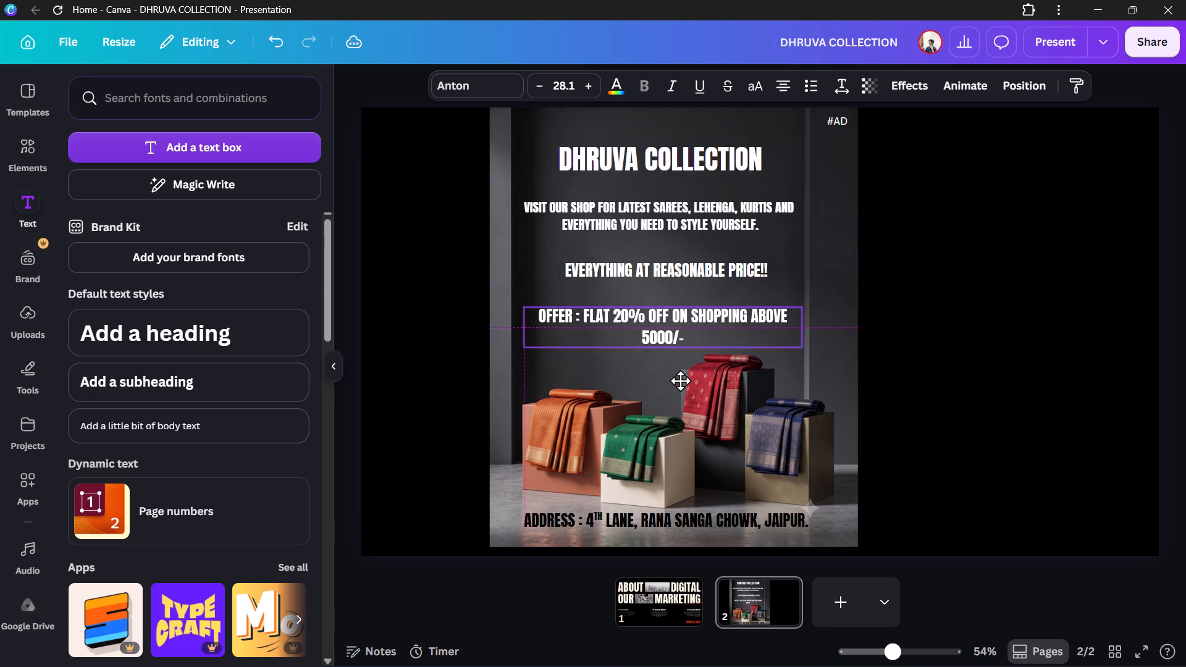
left_click_drag(680, 380, 679, 380)
left_click(928, 319)
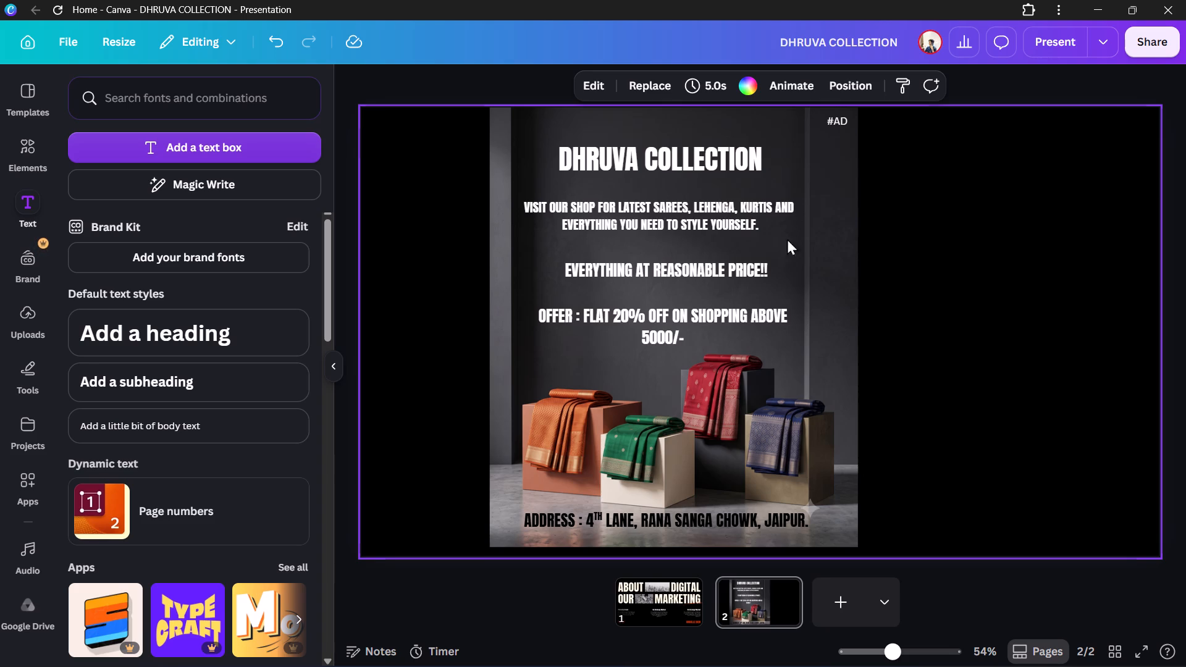
Shift the address line slightly lower, closer to the bottom edge of the saree photo.
left_click(610, 513)
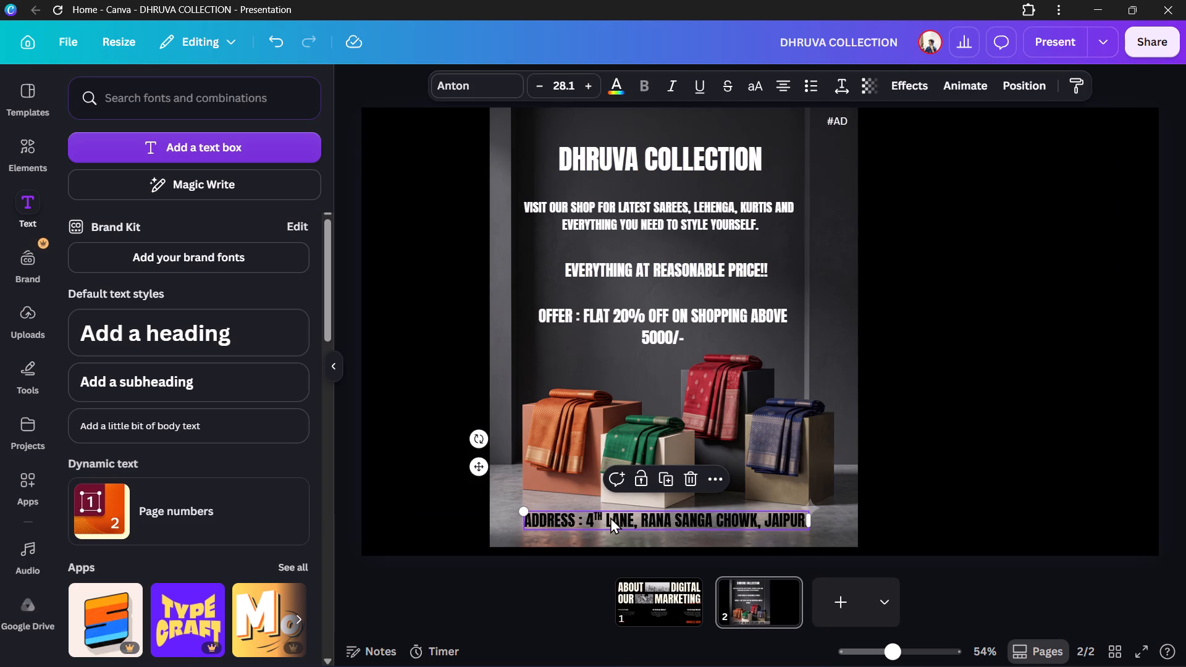
left_click(610, 517)
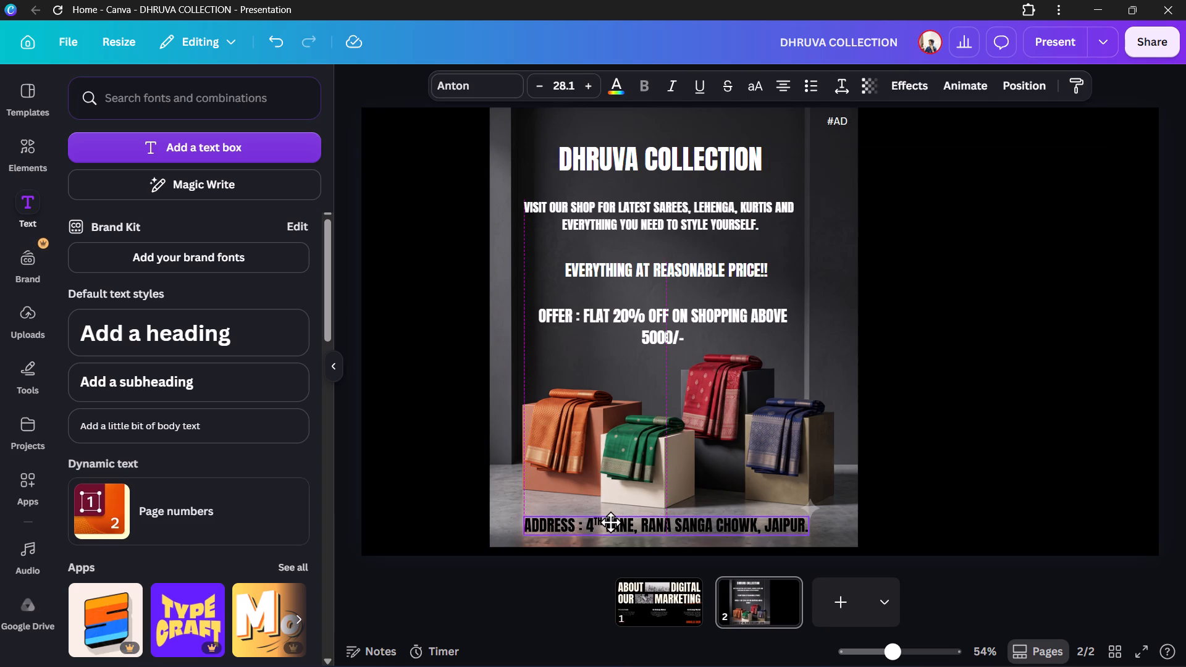
left_click(891, 415)
Change the offer text's colour to the orange-red already used in the design.
left_click(641, 264)
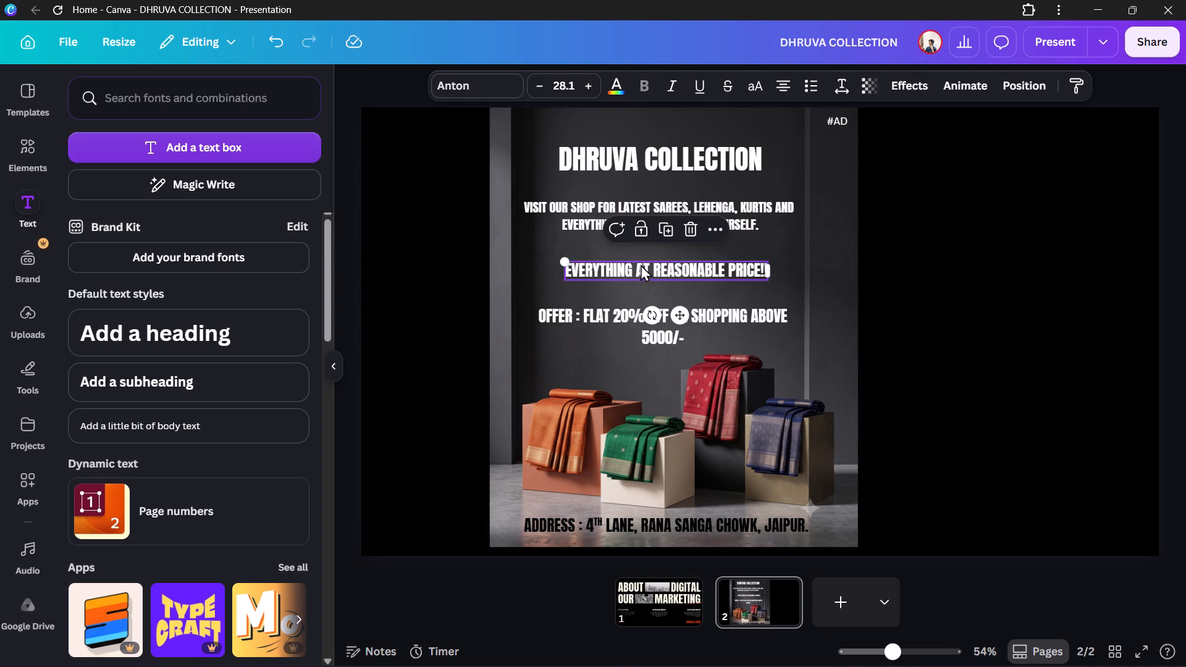
left_click(576, 312)
left_click(619, 88)
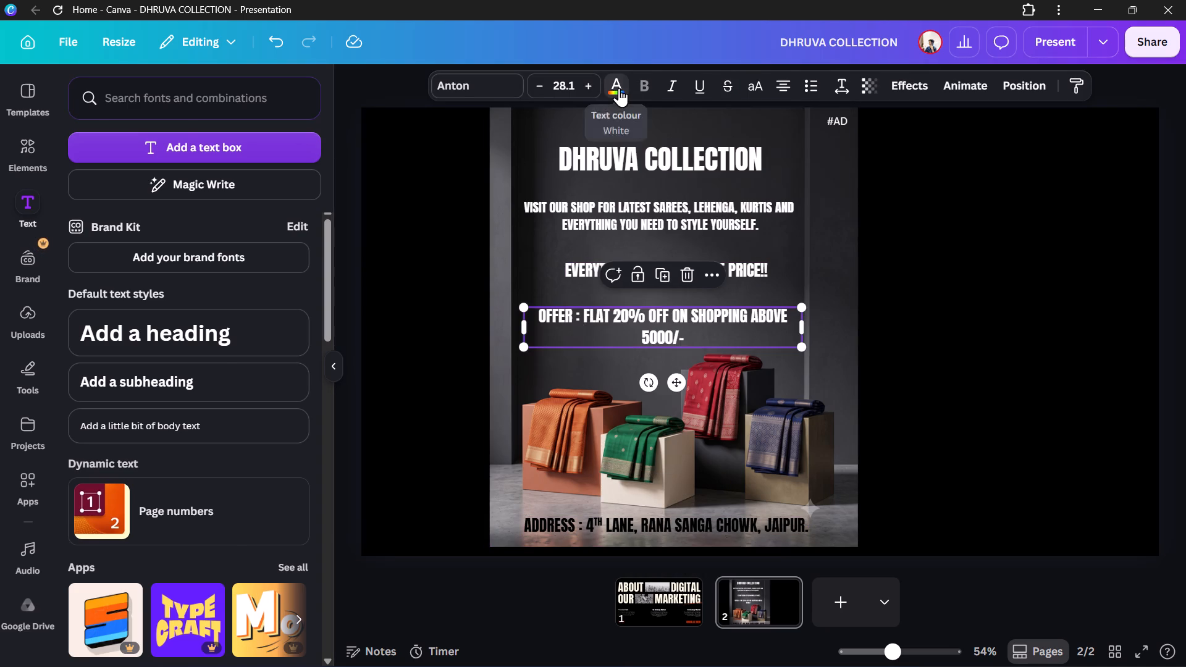
left_click(154, 209)
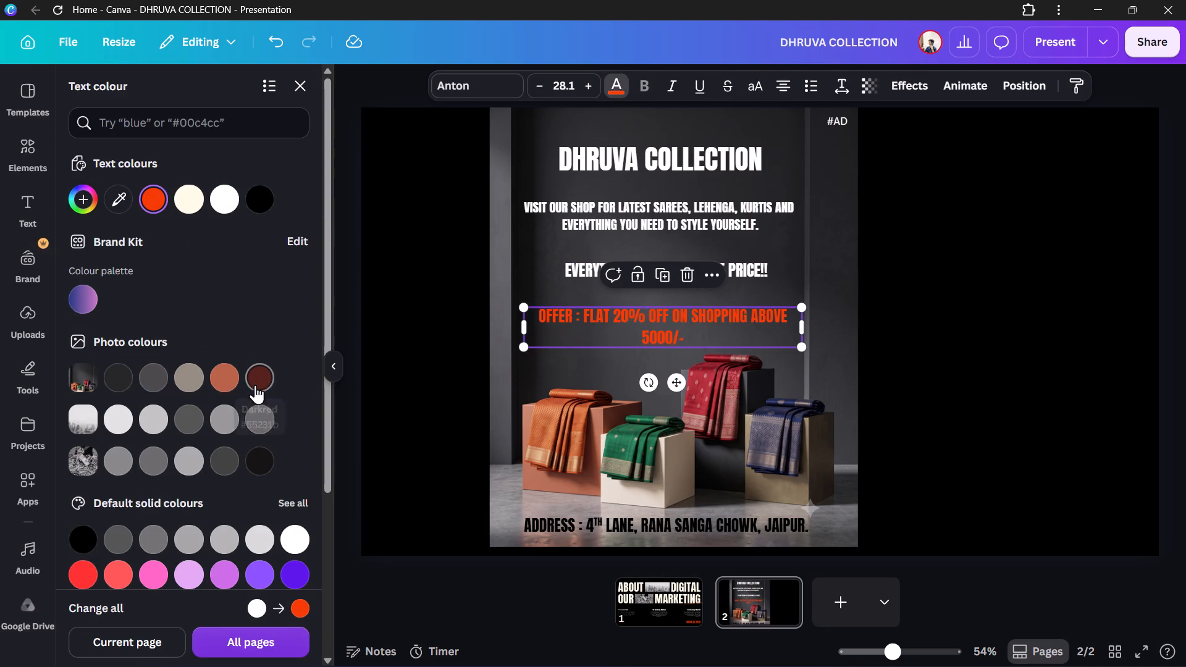
left_click(87, 375)
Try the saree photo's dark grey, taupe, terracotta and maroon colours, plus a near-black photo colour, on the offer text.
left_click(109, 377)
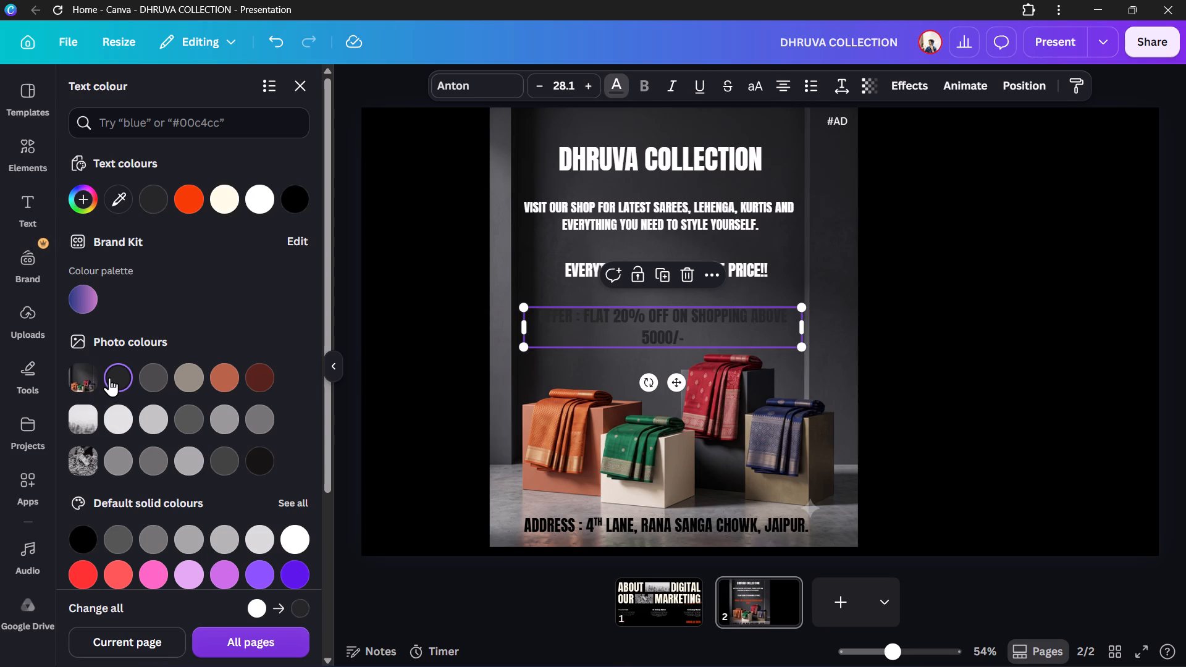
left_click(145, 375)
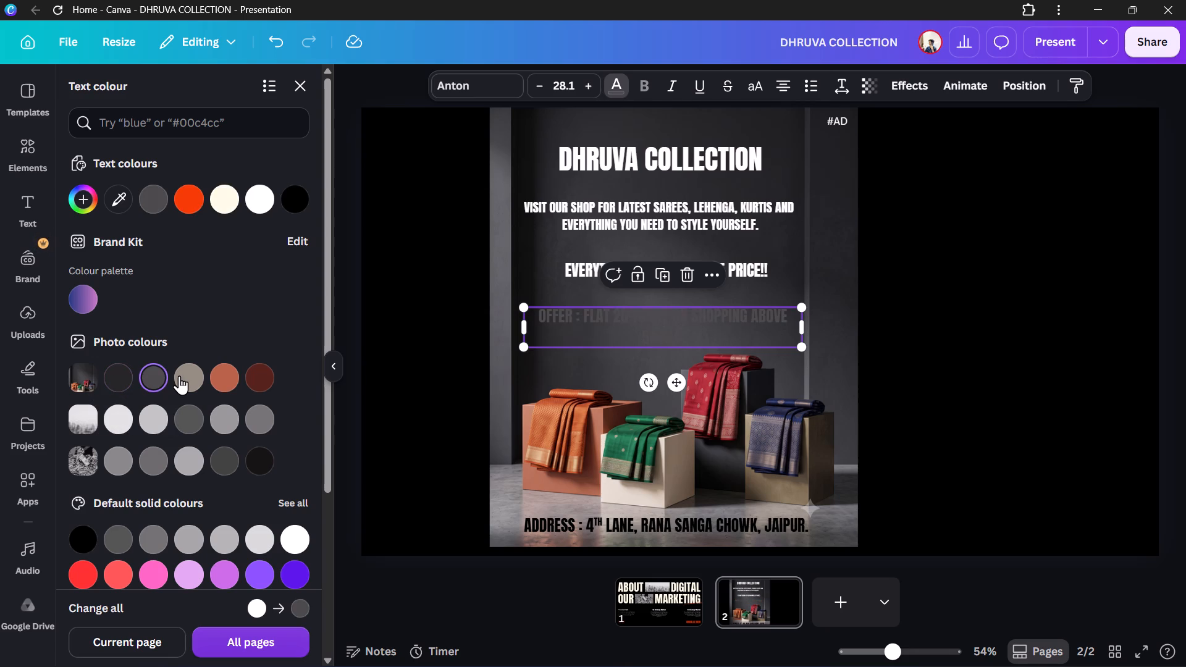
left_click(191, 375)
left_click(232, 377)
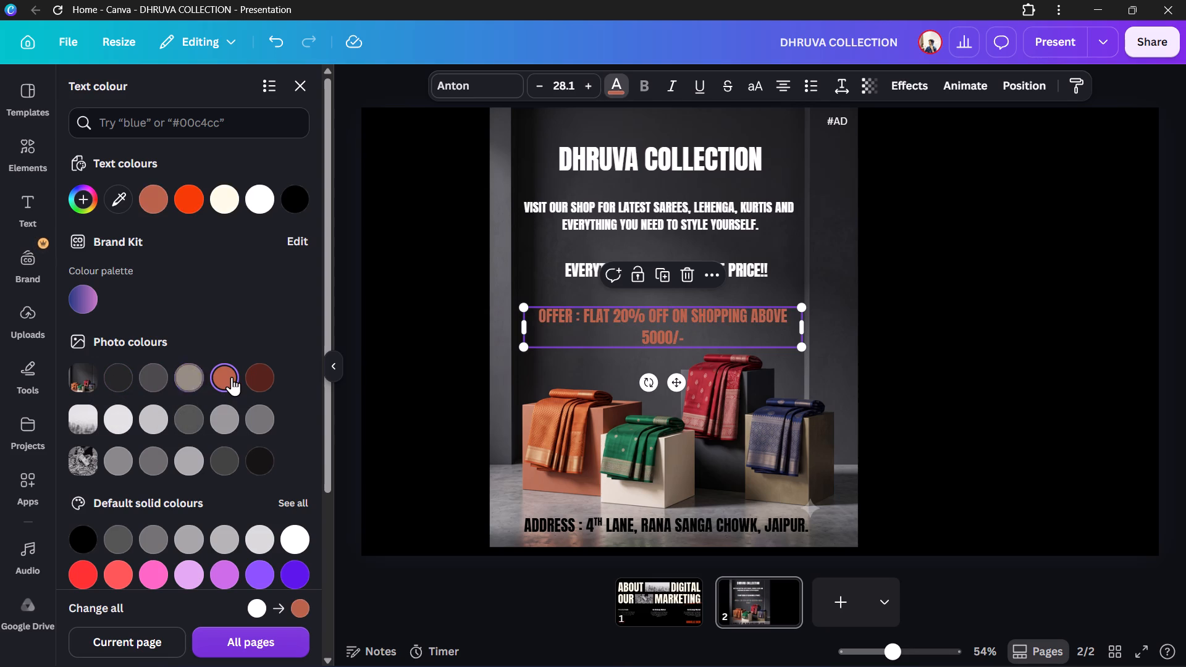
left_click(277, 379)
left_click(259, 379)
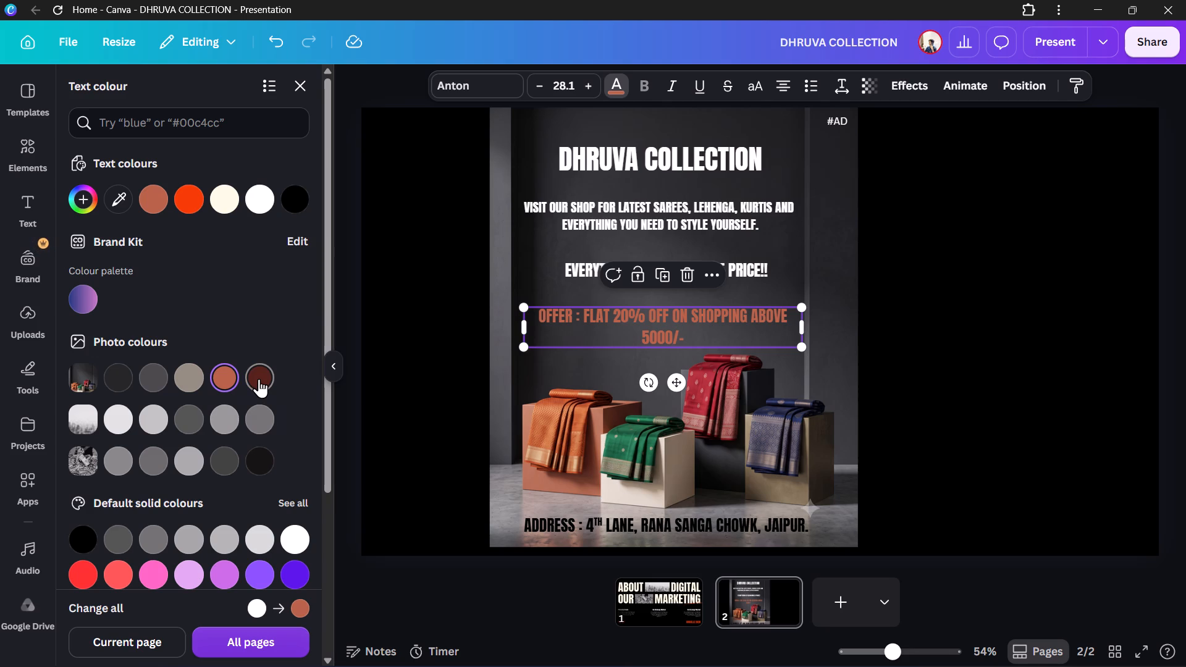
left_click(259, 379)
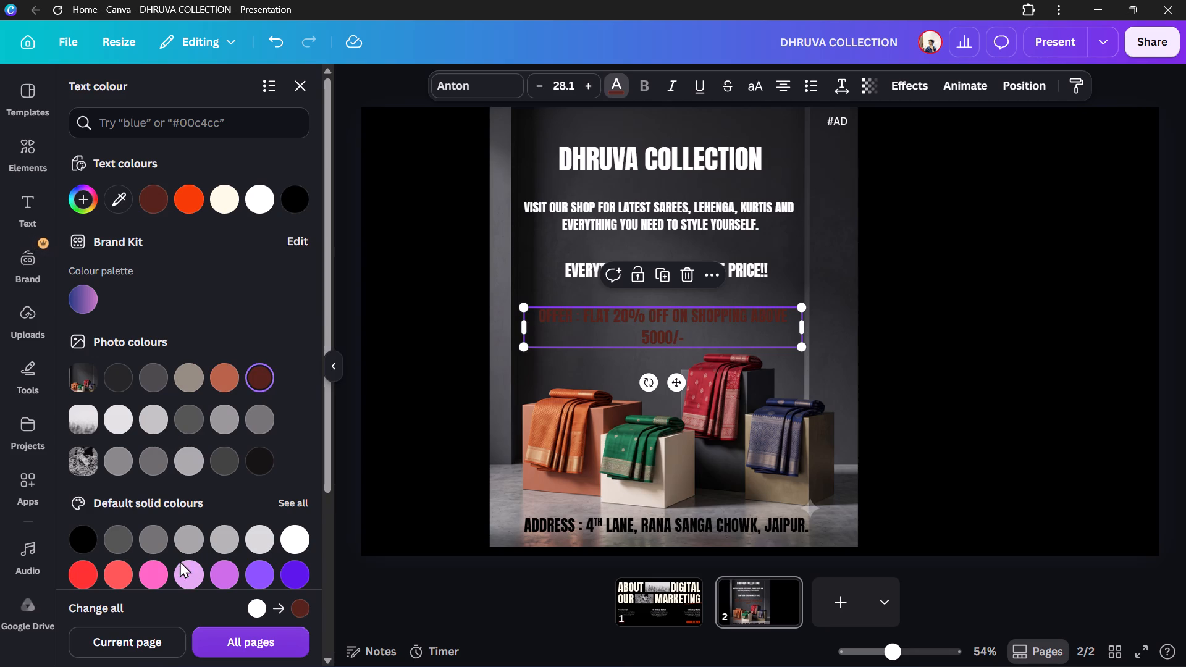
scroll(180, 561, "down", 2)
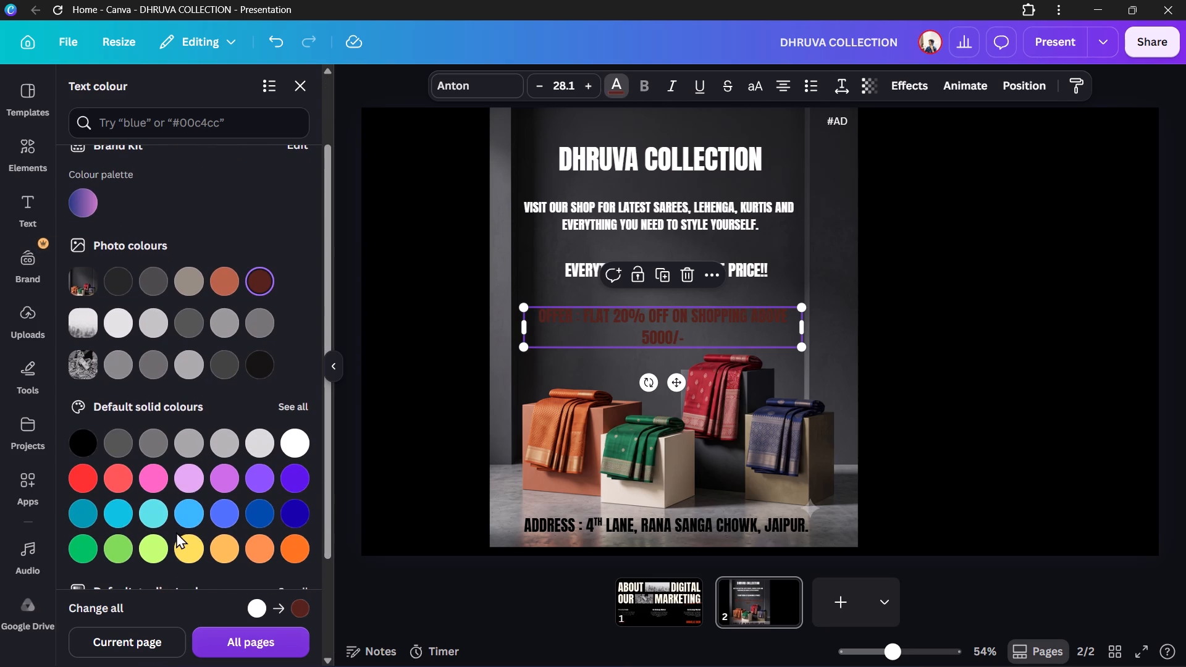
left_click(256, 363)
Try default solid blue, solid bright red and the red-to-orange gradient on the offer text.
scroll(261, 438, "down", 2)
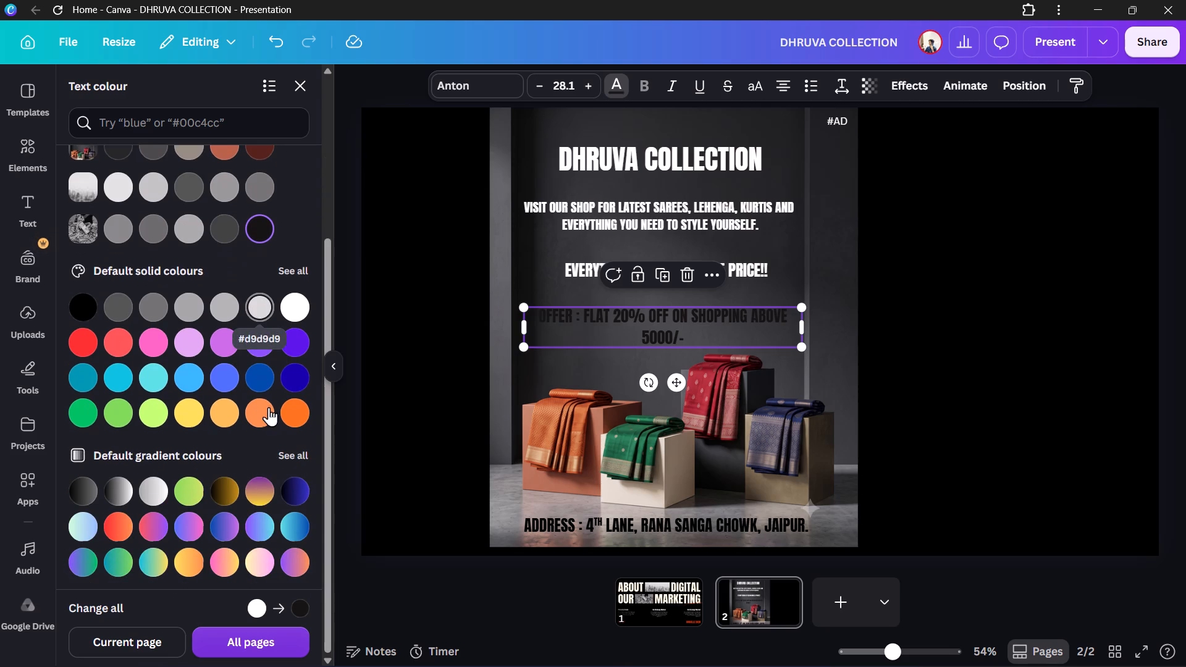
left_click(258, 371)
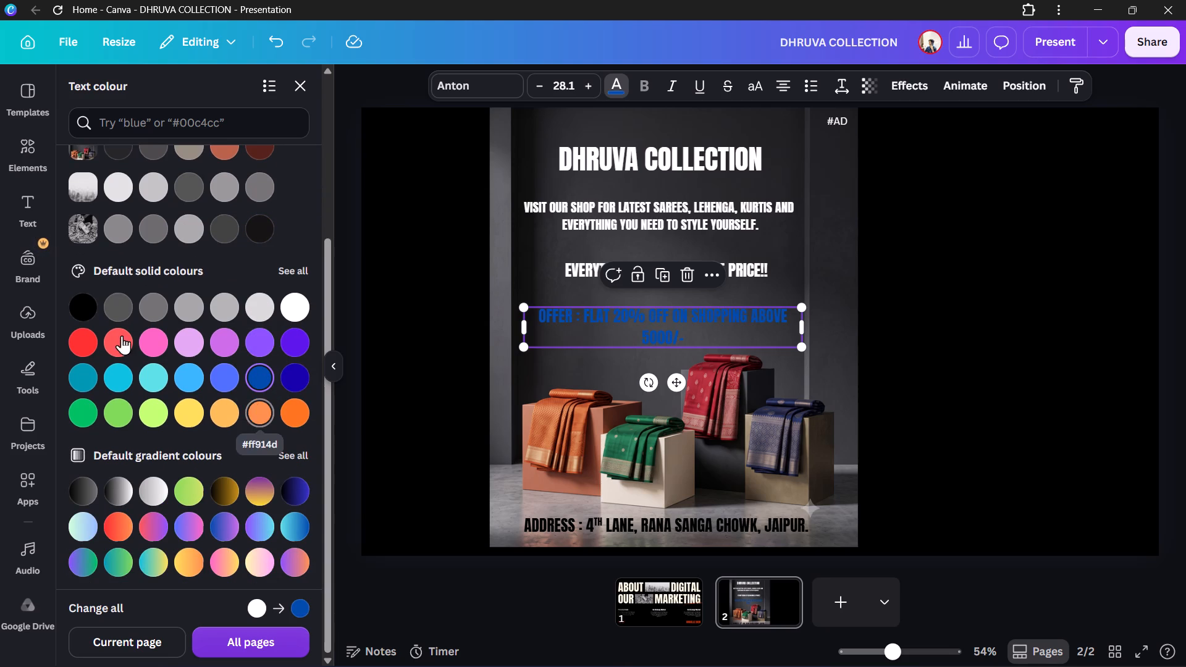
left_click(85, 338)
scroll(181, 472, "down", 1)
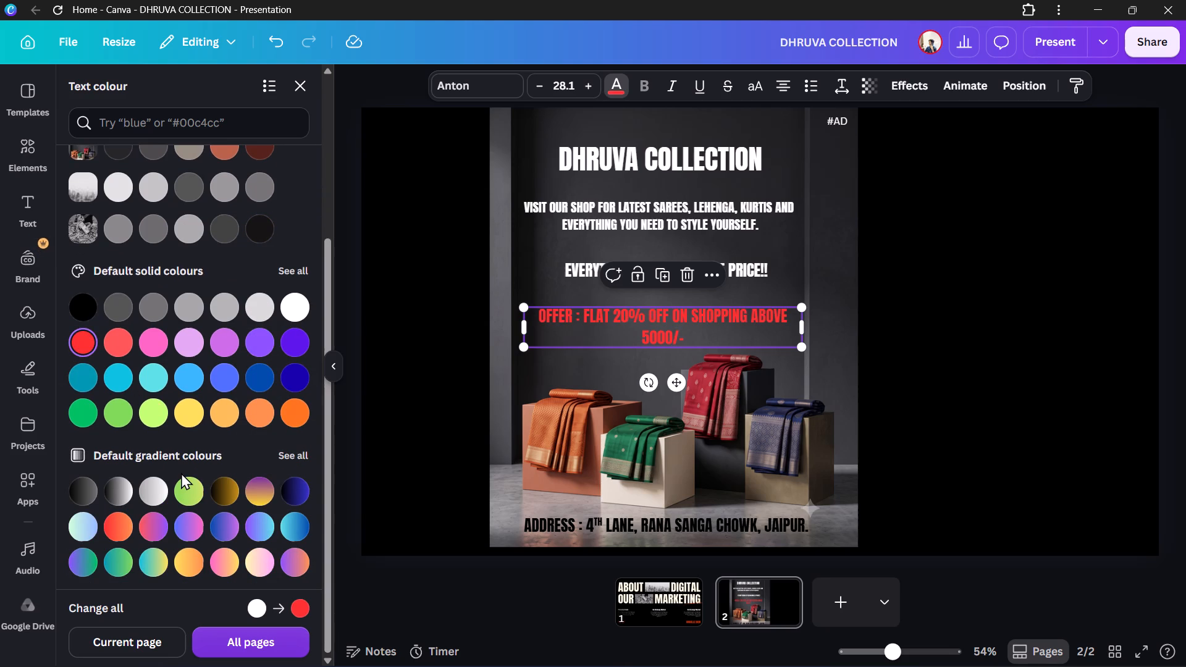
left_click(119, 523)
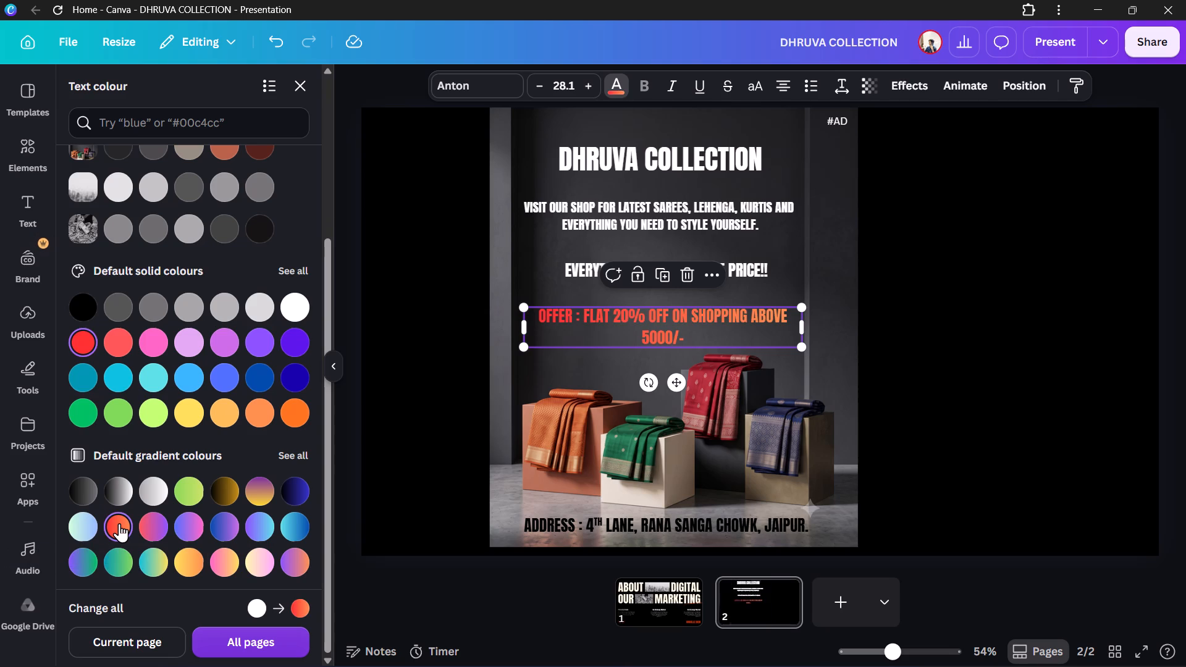
Change the offer text's colour to the dark red #cc0000 from the full set of default solid colours.
left_click(287, 269)
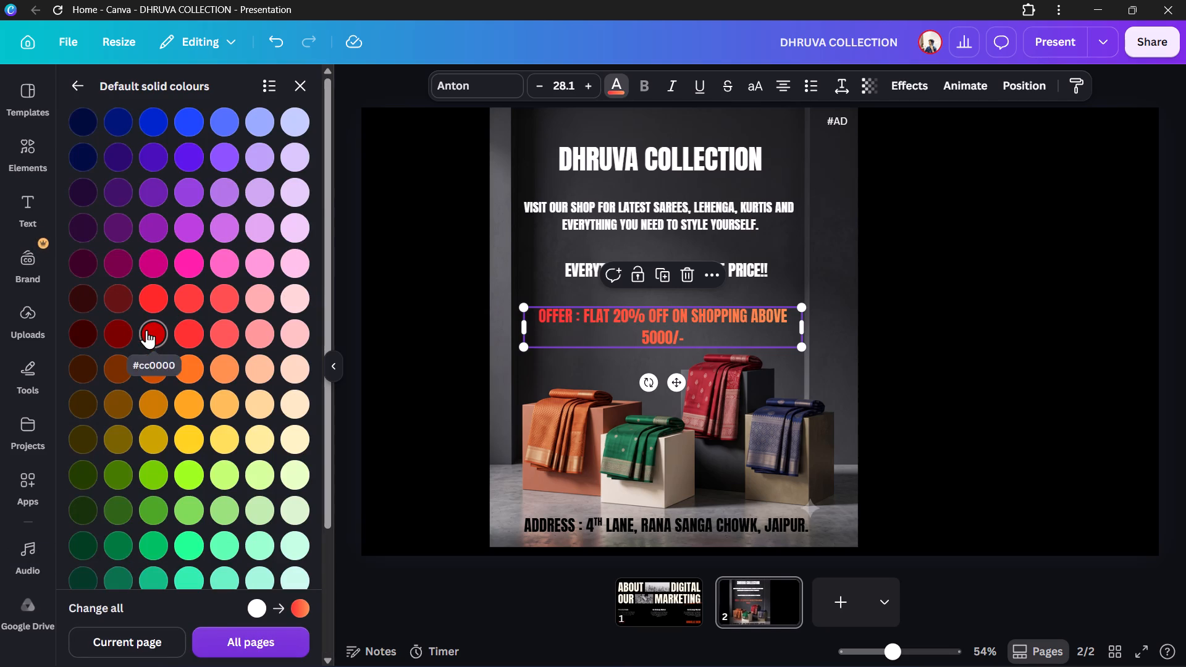
left_click(146, 330)
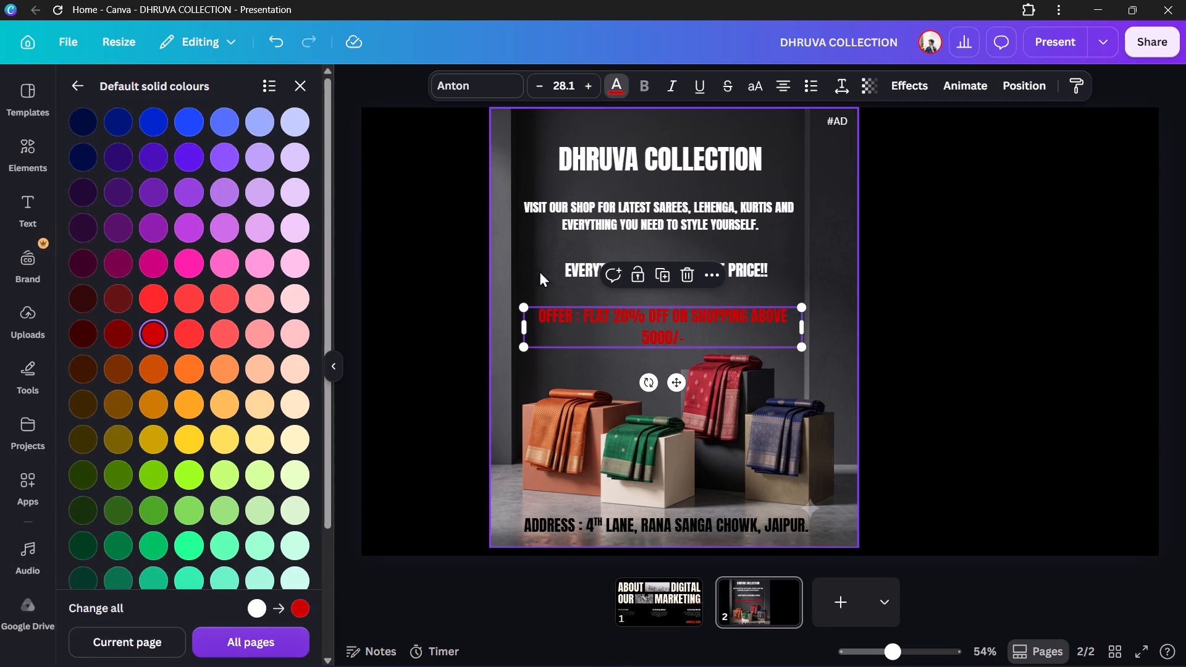
Try several greens on the "EVERYTHING AT REASONABLE PRICE!!" line and settle on the pale lime green default solid colour.
left_click(579, 264)
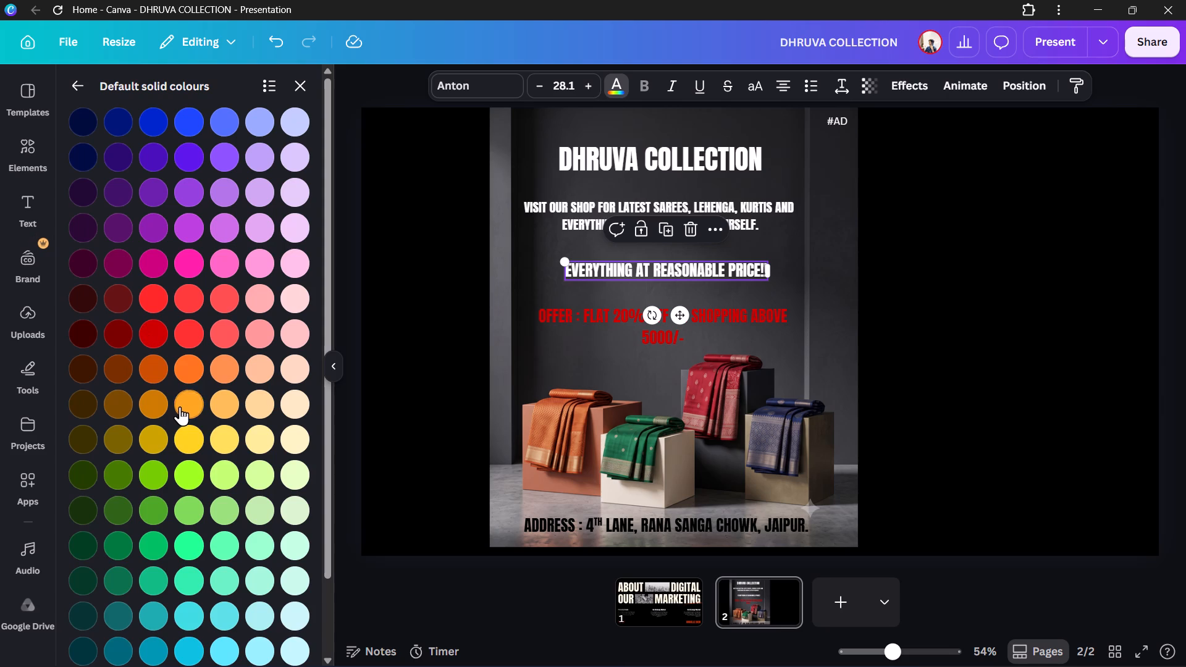
left_click(153, 468)
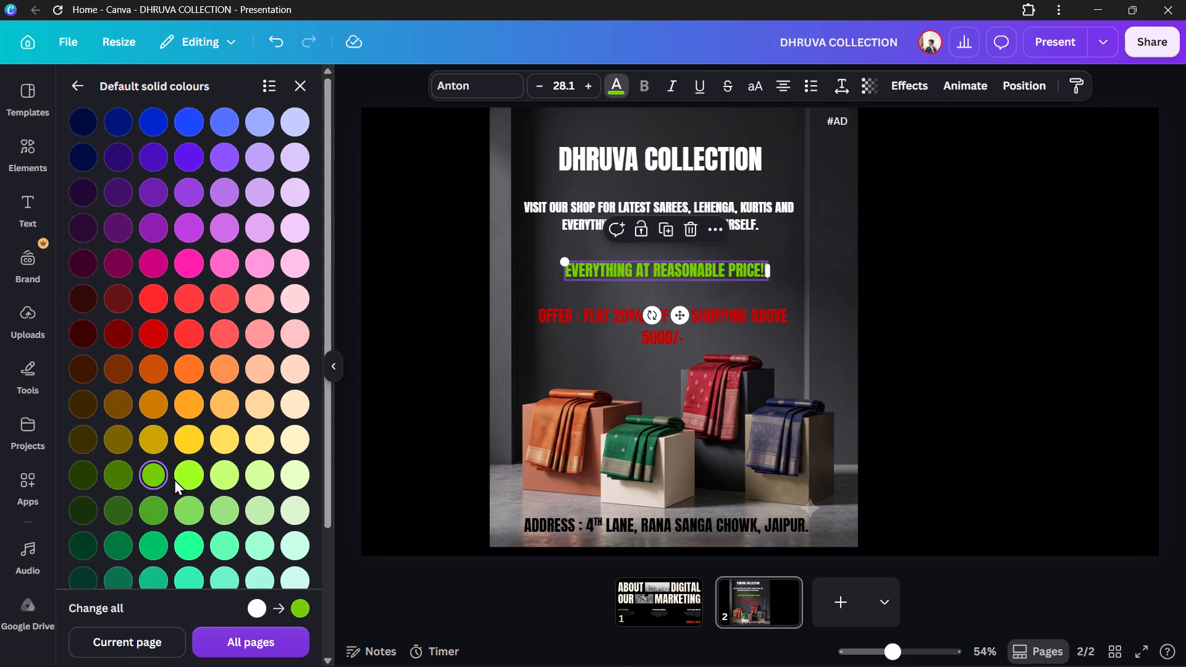
left_click(179, 479)
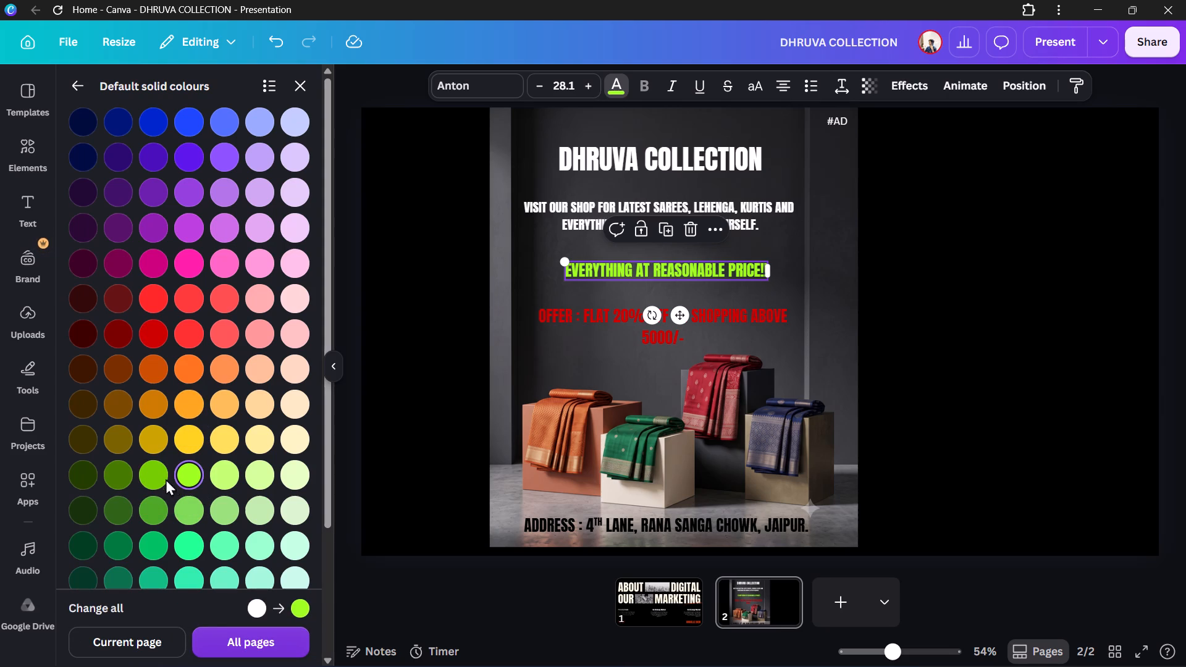
left_click(158, 479)
left_click(154, 504)
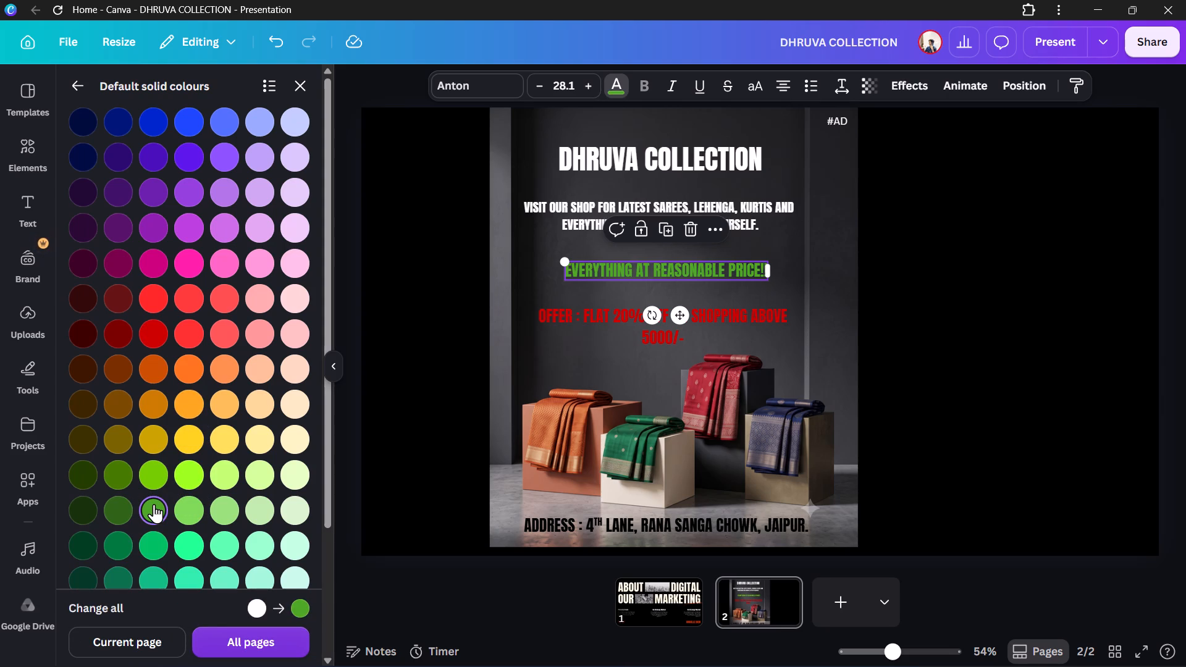
left_click(160, 482)
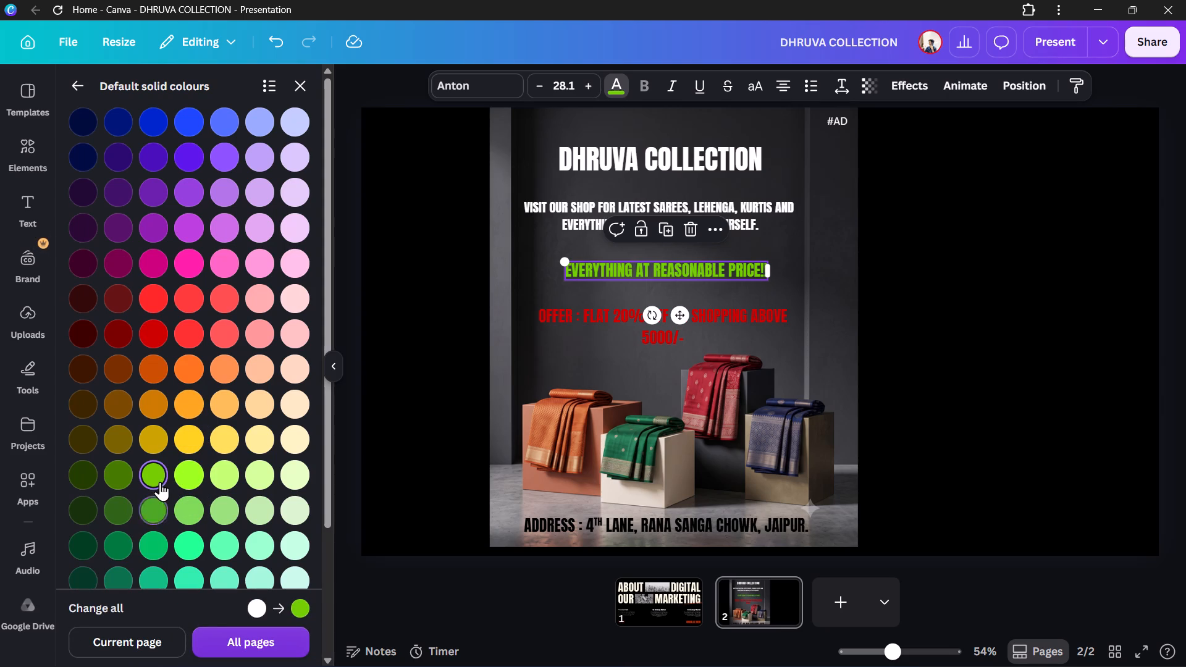
left_click(224, 463)
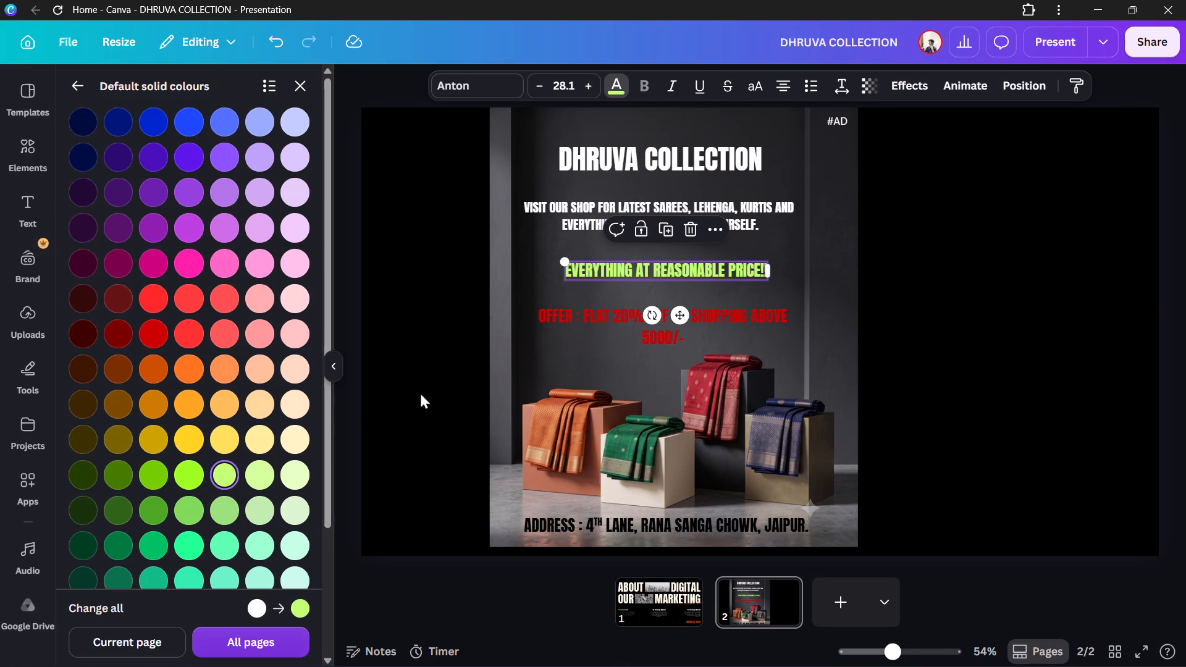
left_click(875, 259)
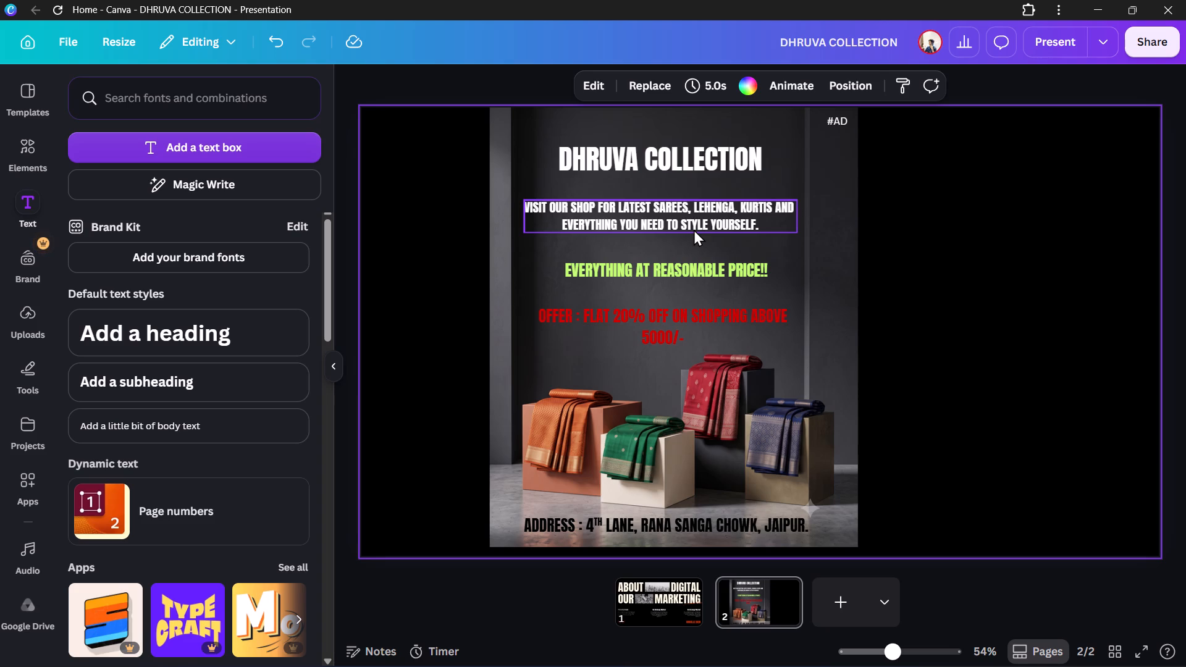
Try dark blue, blue and red gradients on the shop message, settling on the off-white monochromatic gradient.
left_click(694, 229)
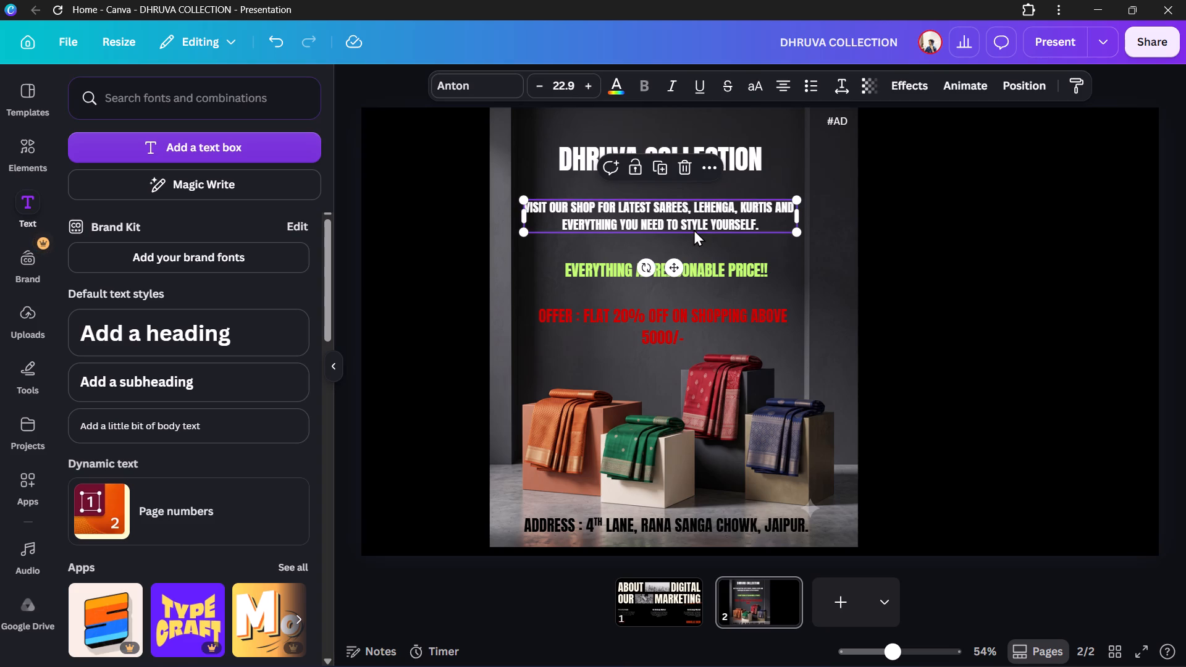
left_click(617, 86)
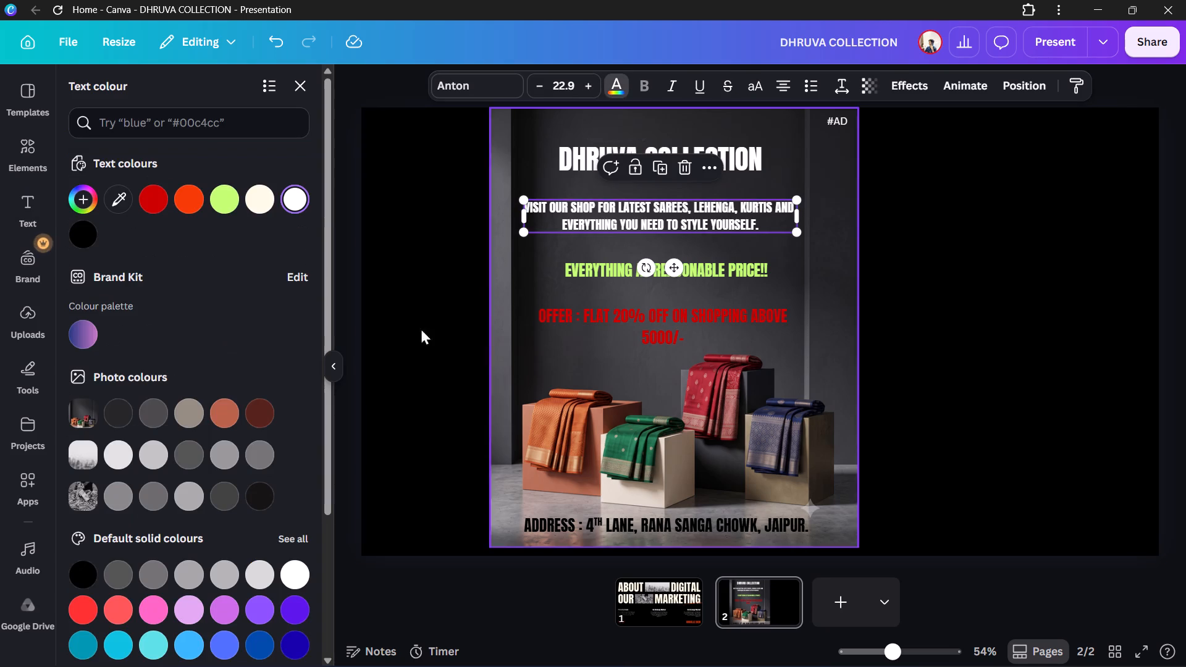
scroll(191, 387, "down", 1)
scroll(191, 387, "up", 2)
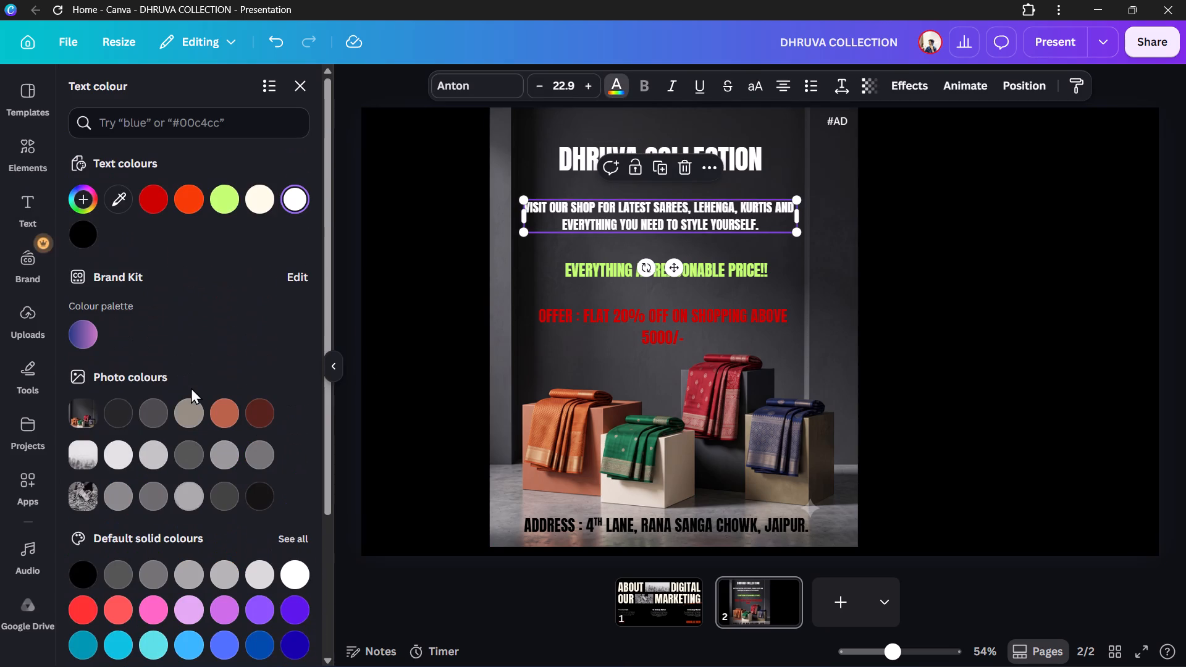
scroll(257, 471, "down", 2)
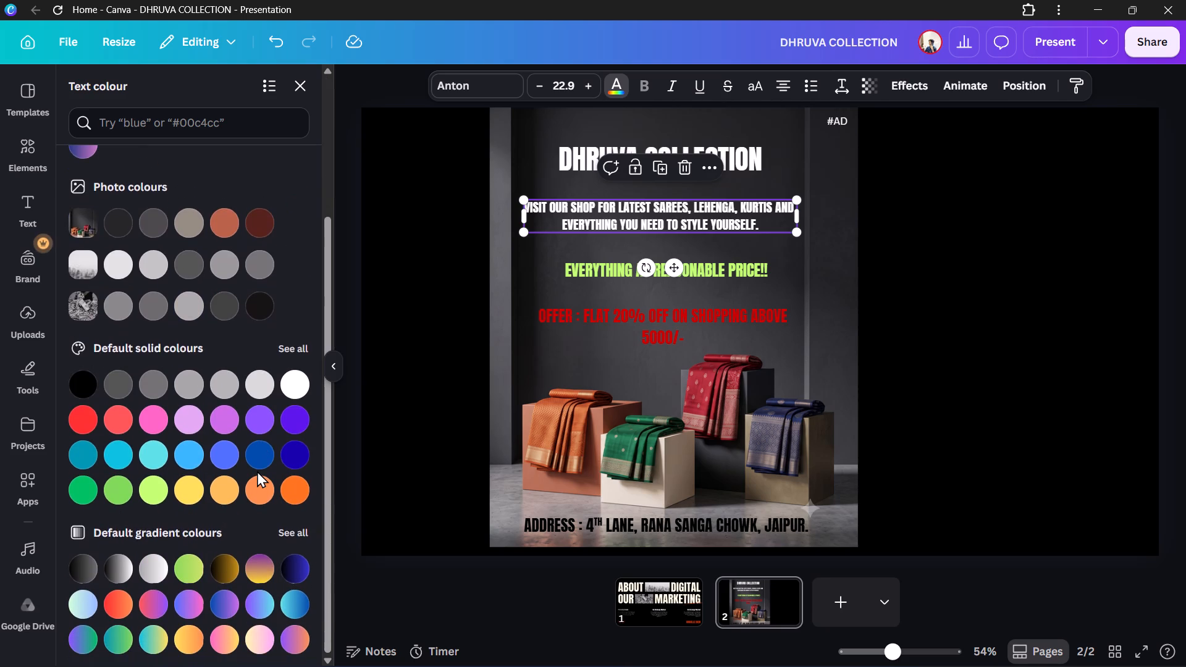
scroll(257, 471, "down", 1)
left_click(277, 537)
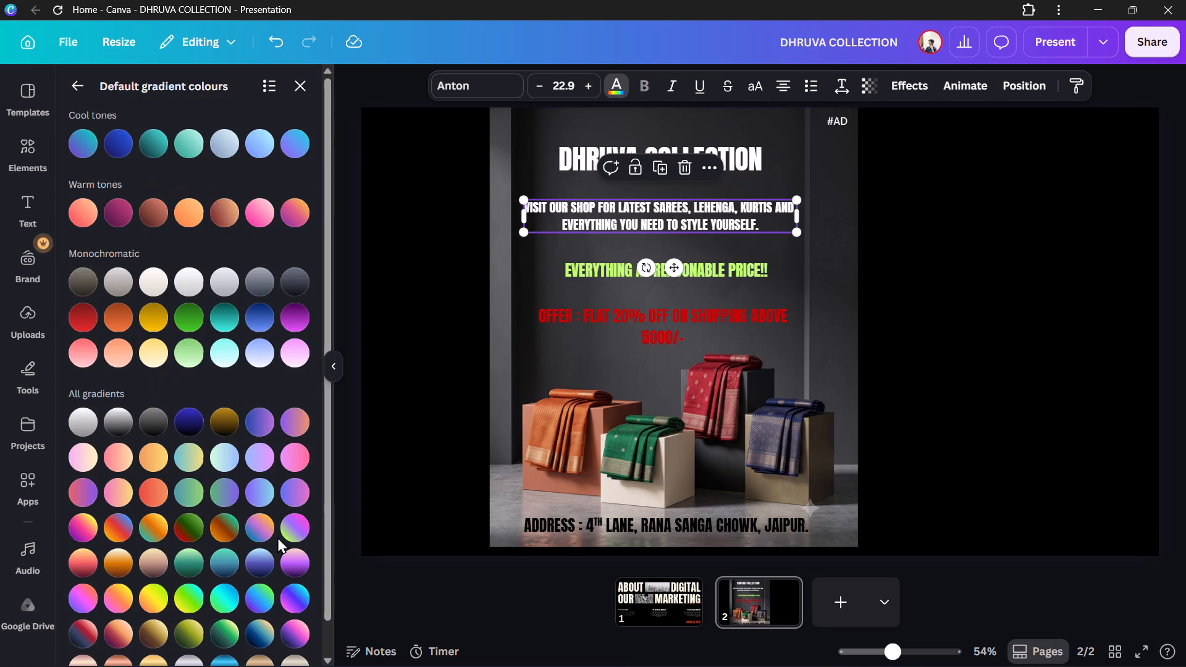
scroll(277, 537, "down", 1)
left_click(183, 382)
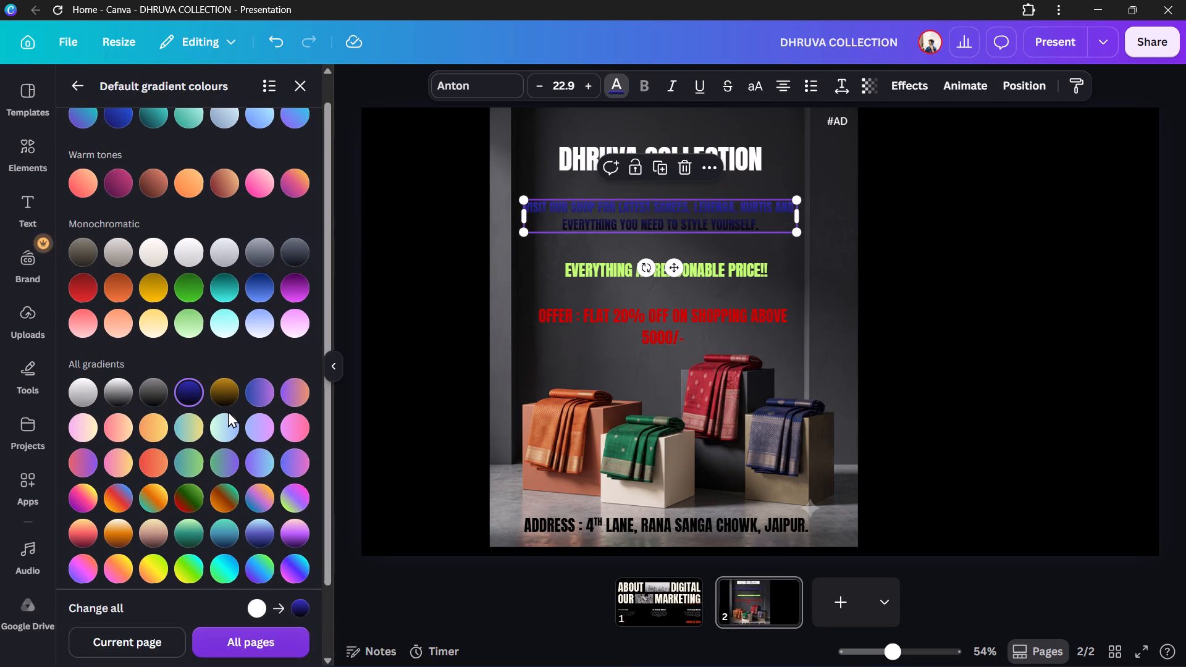
scroll(158, 480, "down", 2)
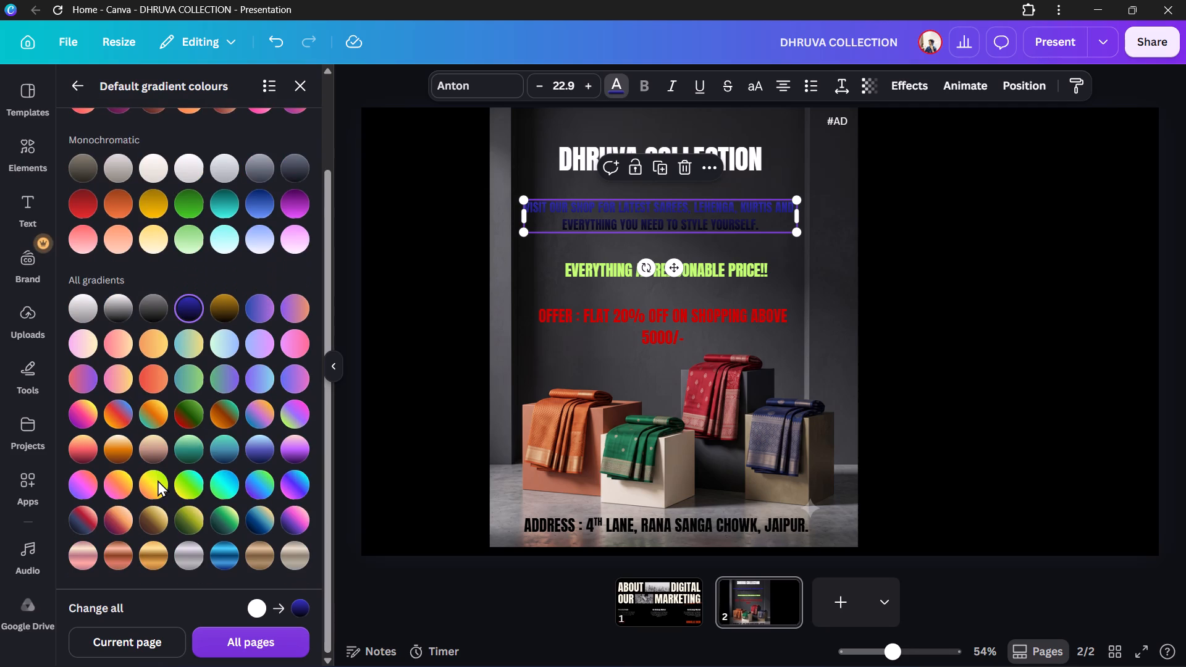
scroll(158, 480, "up", 3)
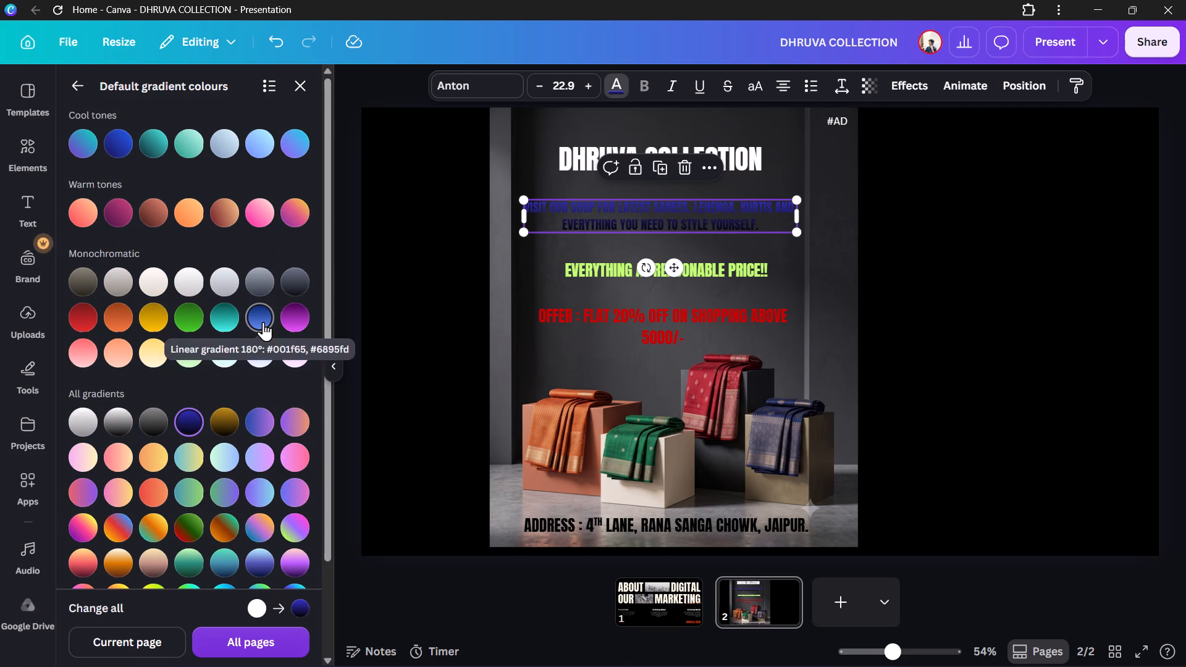
left_click(263, 322)
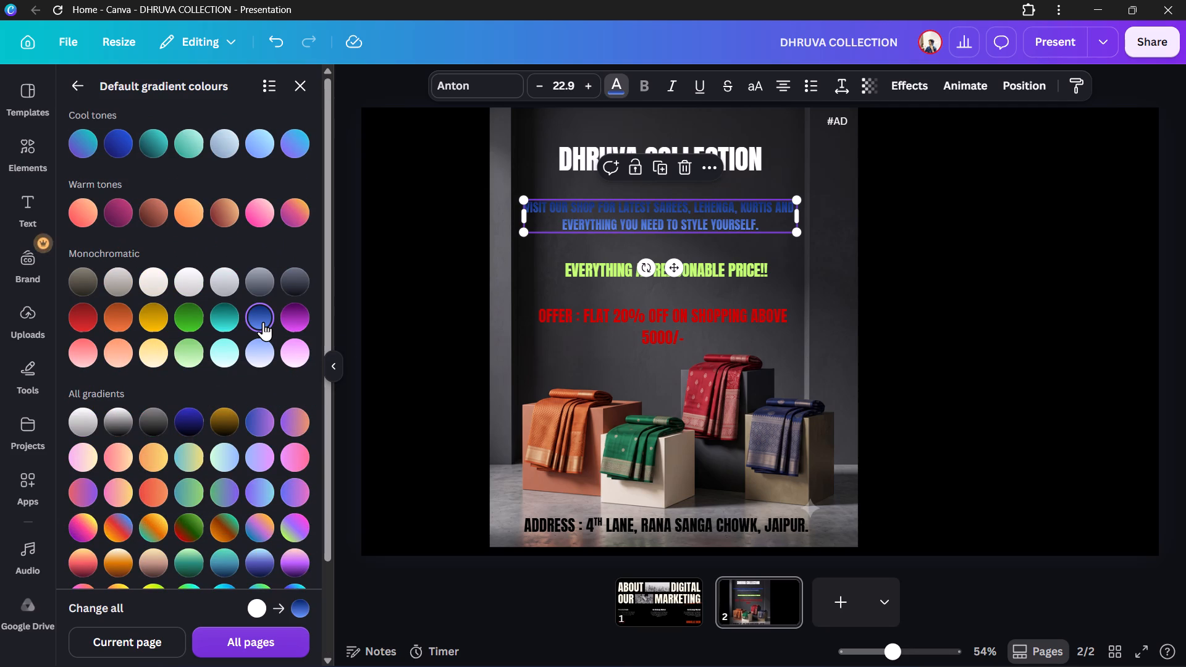
left_click(87, 324)
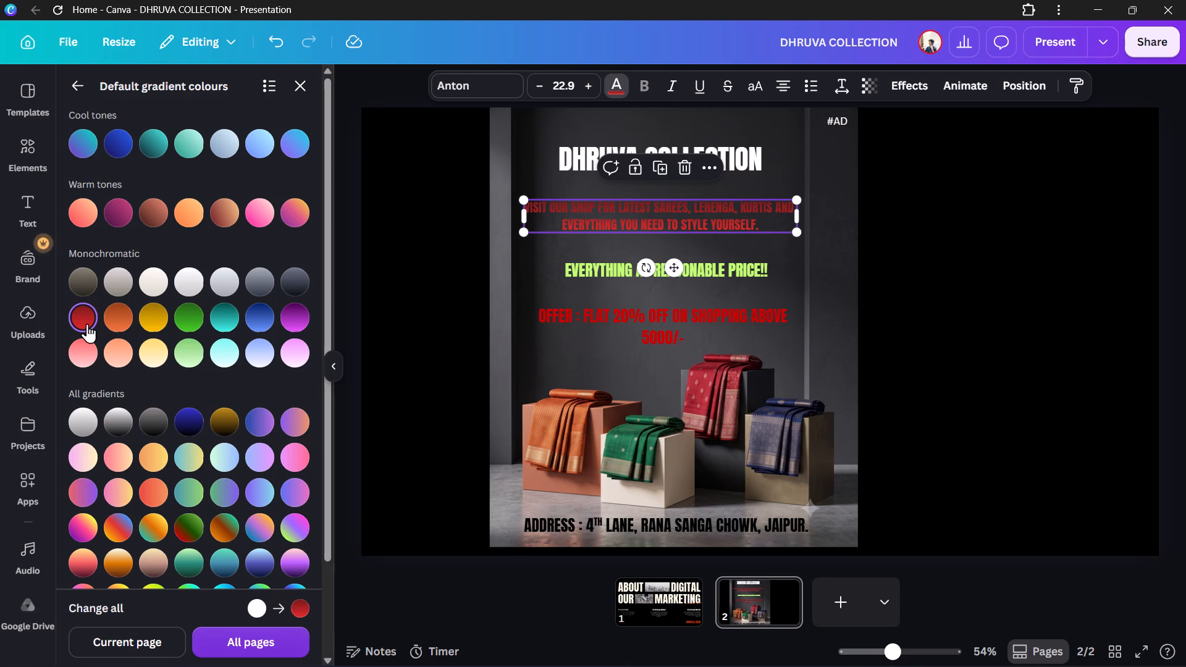
left_click(149, 285)
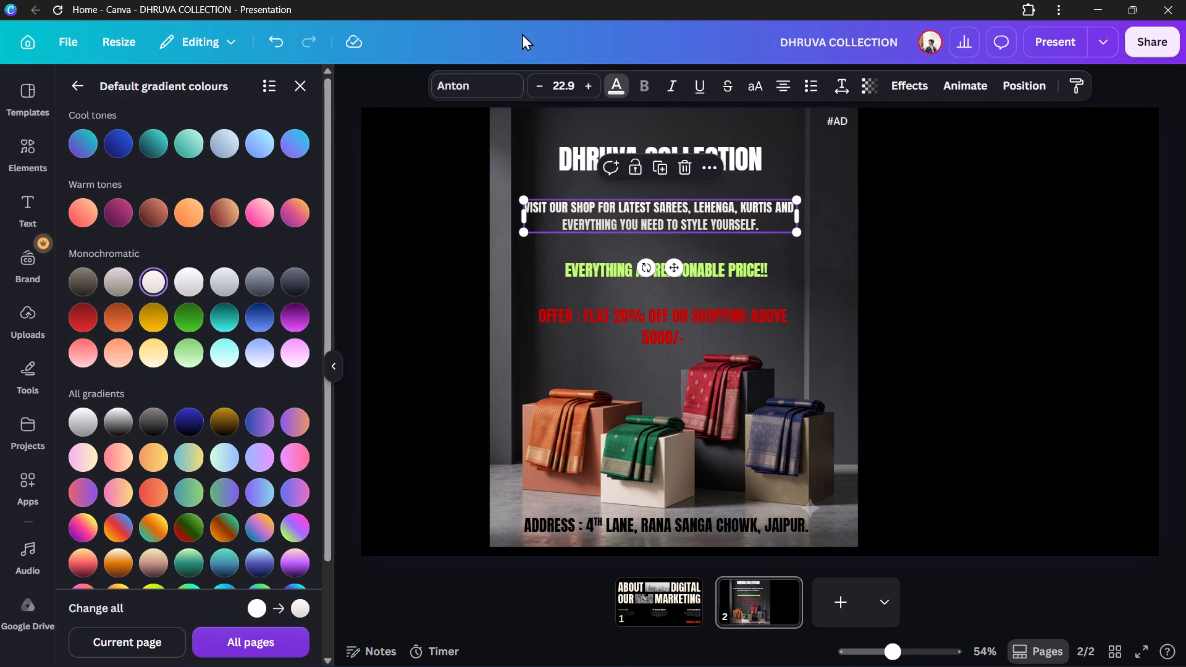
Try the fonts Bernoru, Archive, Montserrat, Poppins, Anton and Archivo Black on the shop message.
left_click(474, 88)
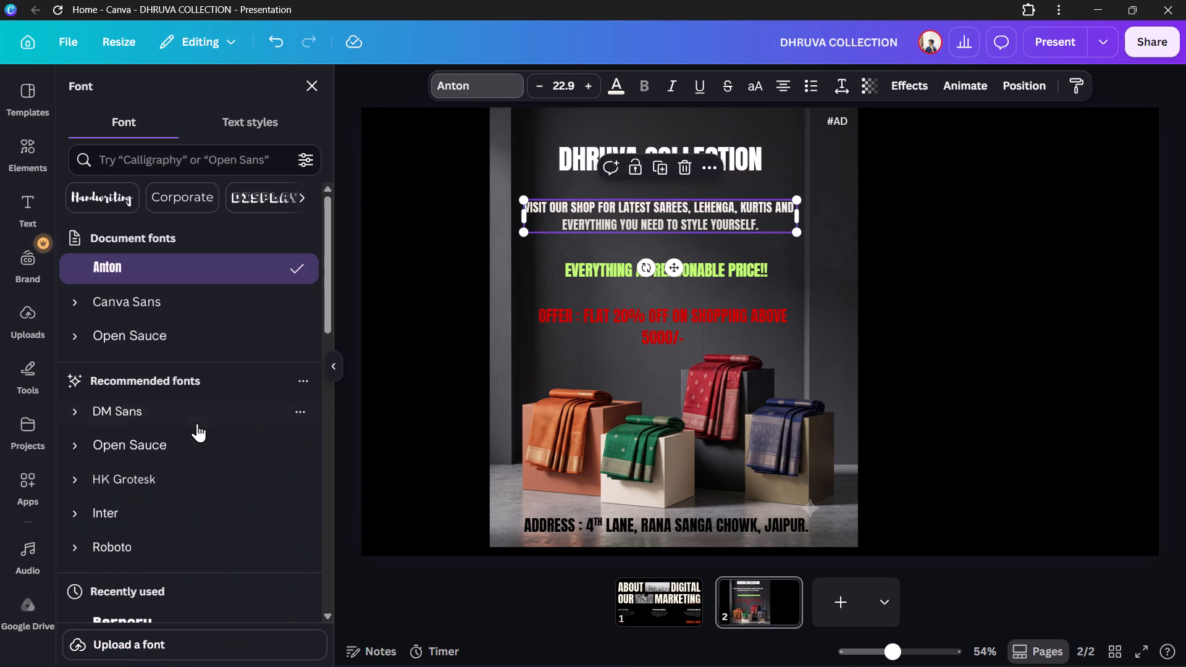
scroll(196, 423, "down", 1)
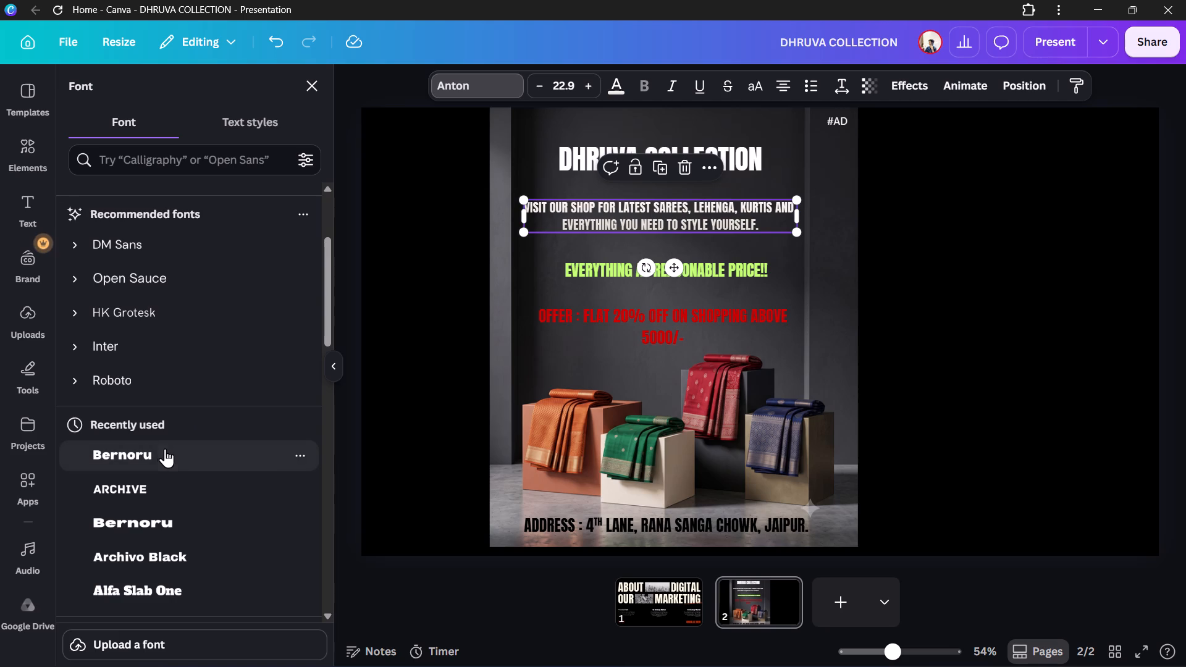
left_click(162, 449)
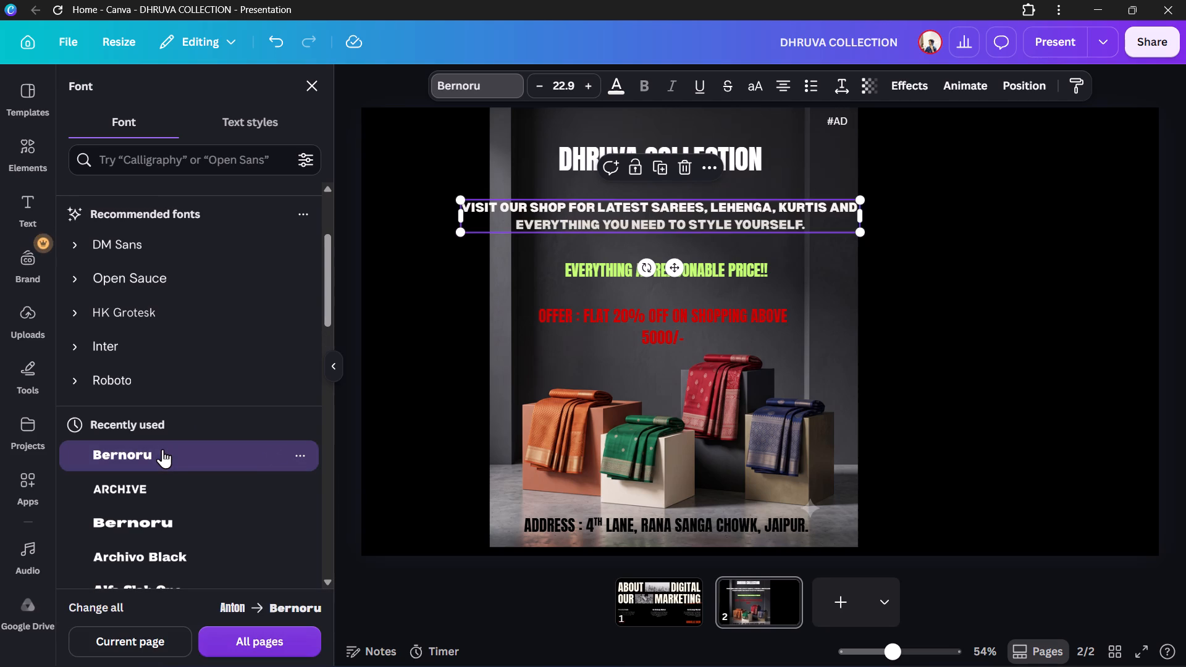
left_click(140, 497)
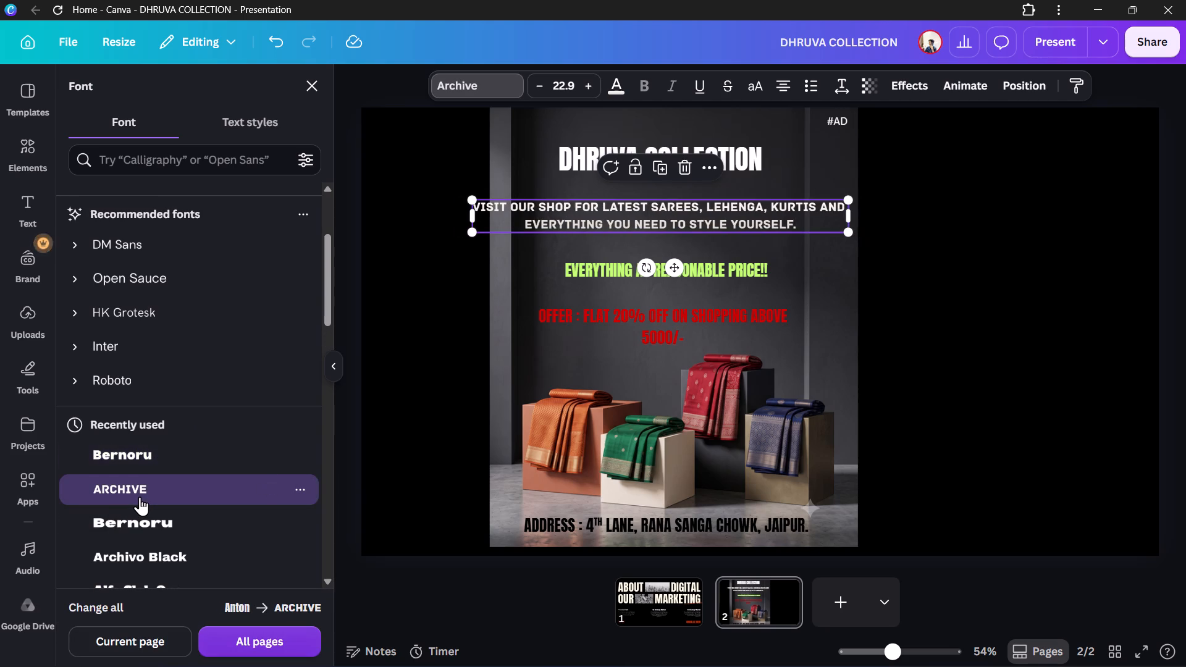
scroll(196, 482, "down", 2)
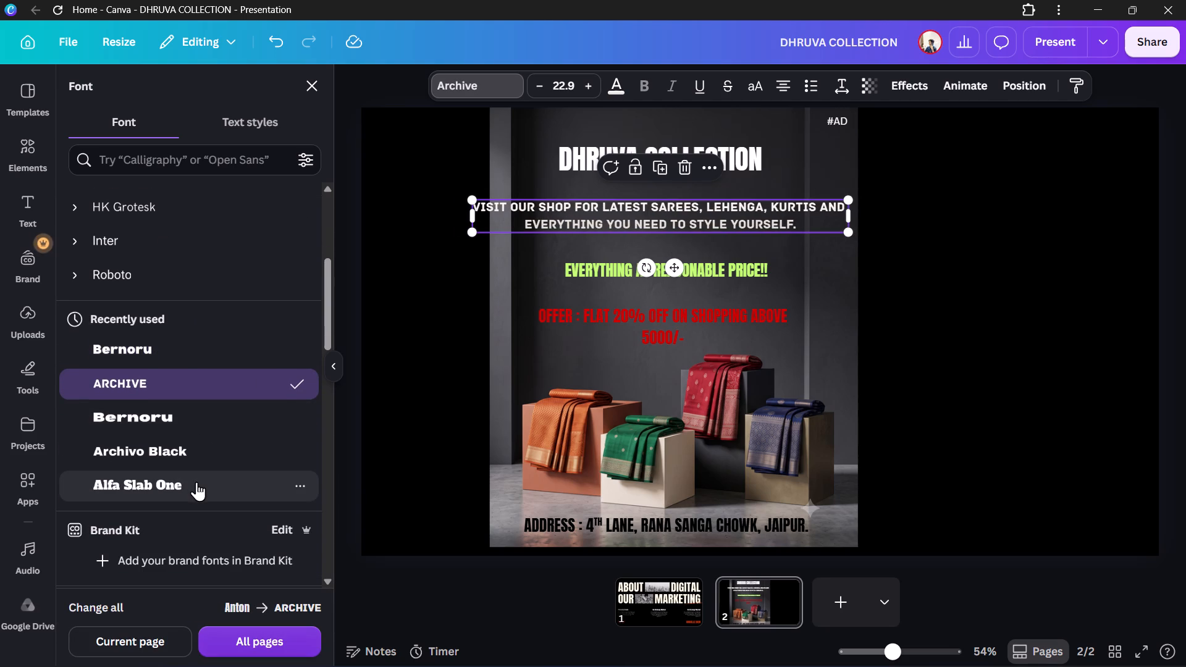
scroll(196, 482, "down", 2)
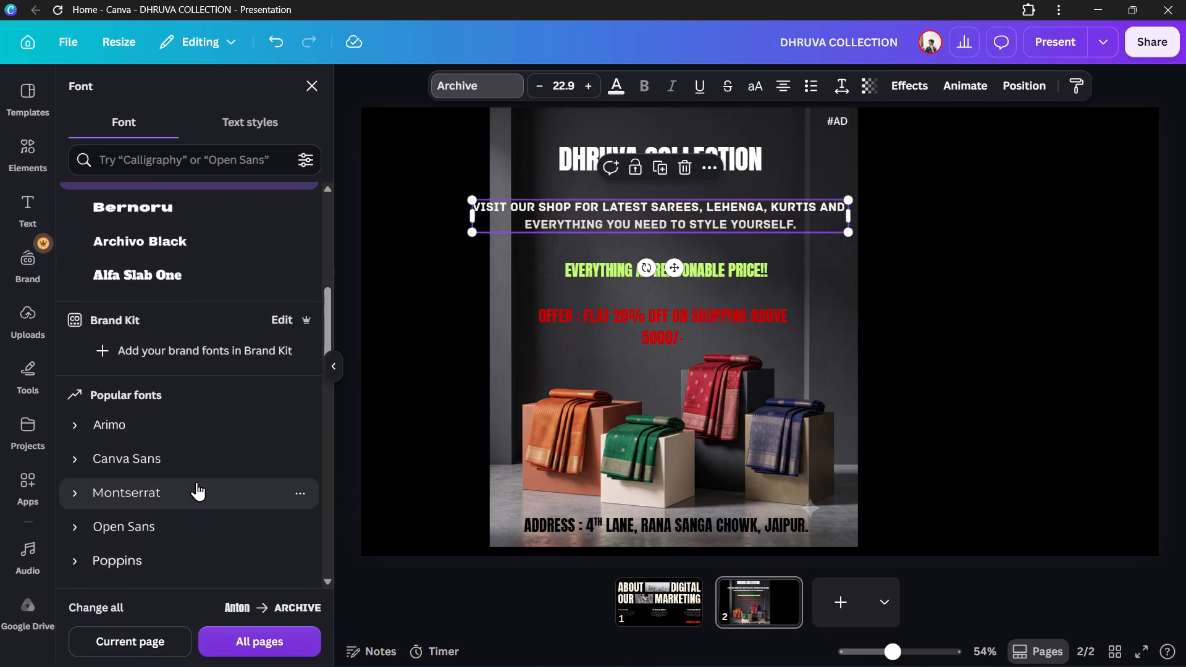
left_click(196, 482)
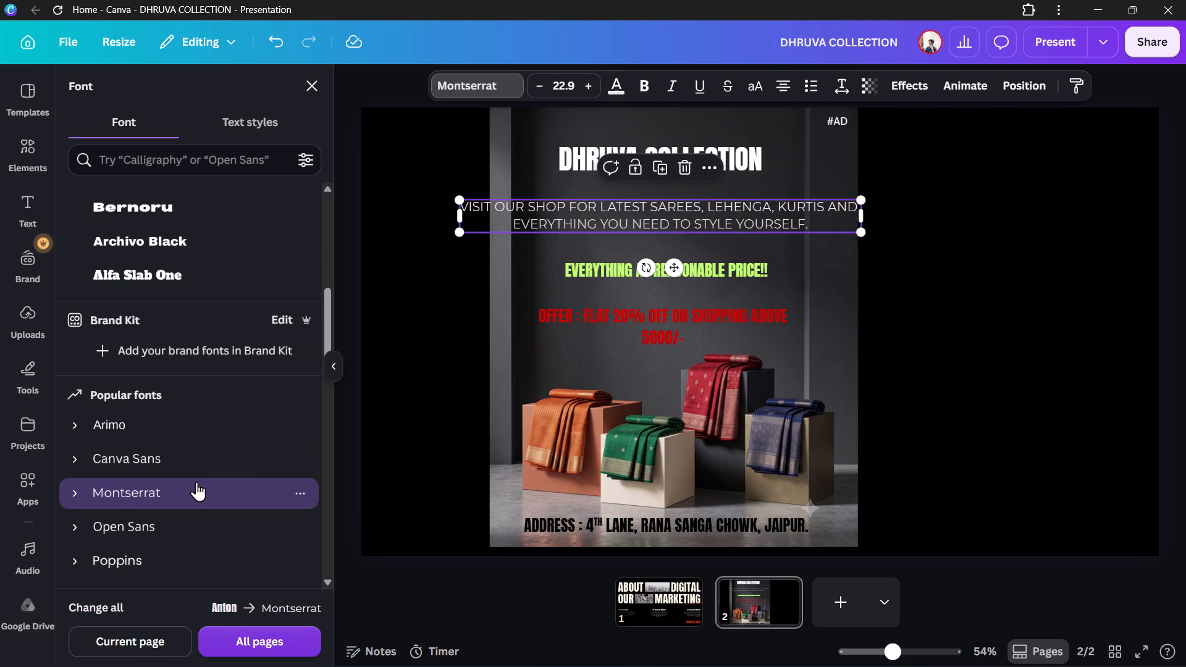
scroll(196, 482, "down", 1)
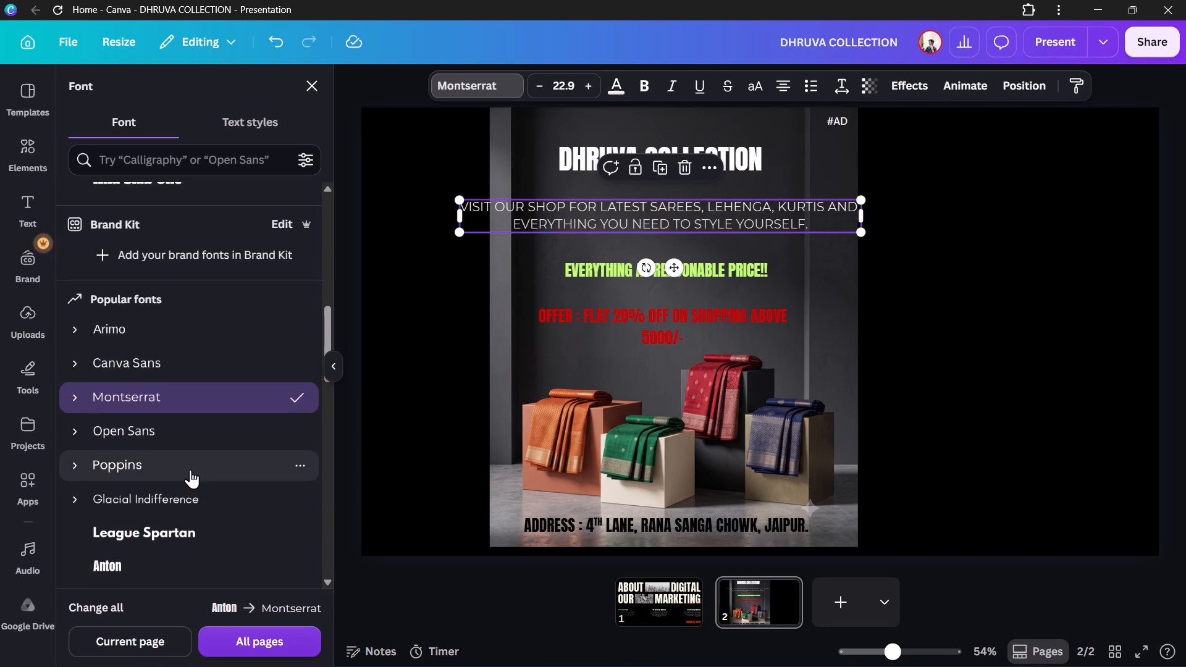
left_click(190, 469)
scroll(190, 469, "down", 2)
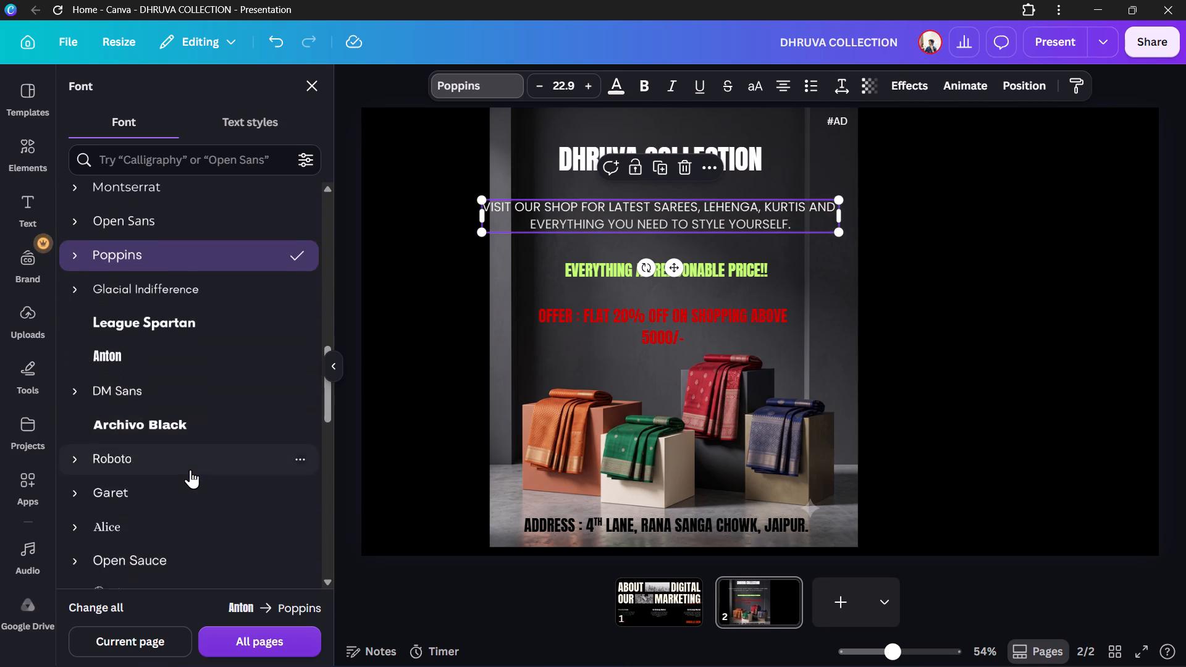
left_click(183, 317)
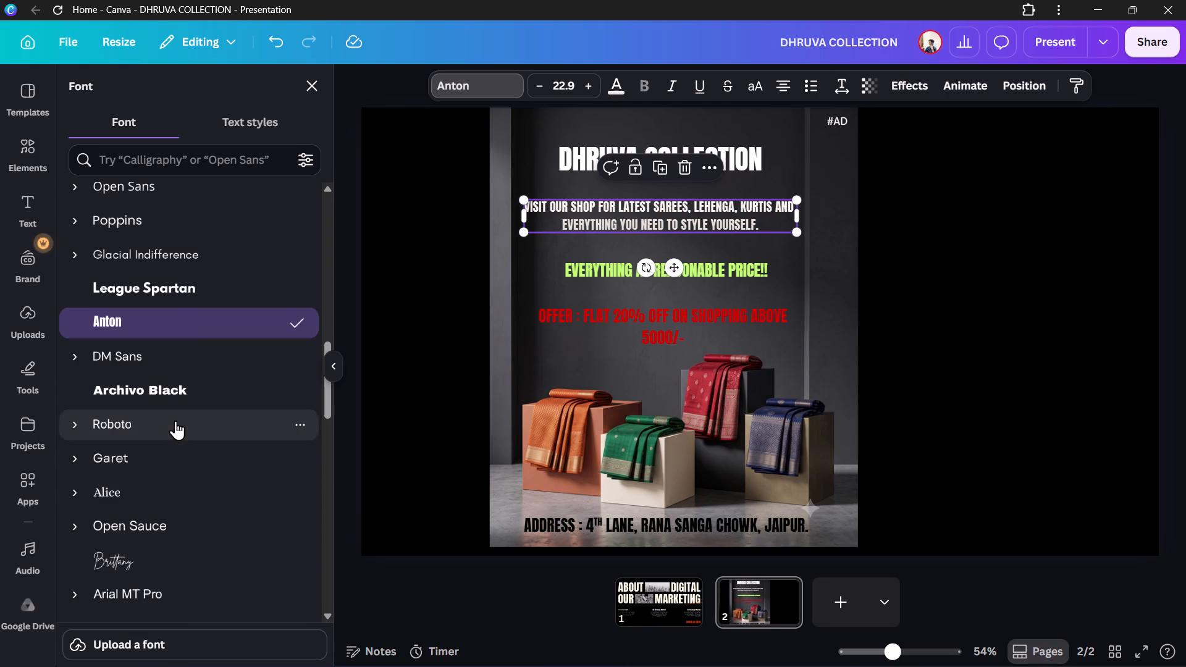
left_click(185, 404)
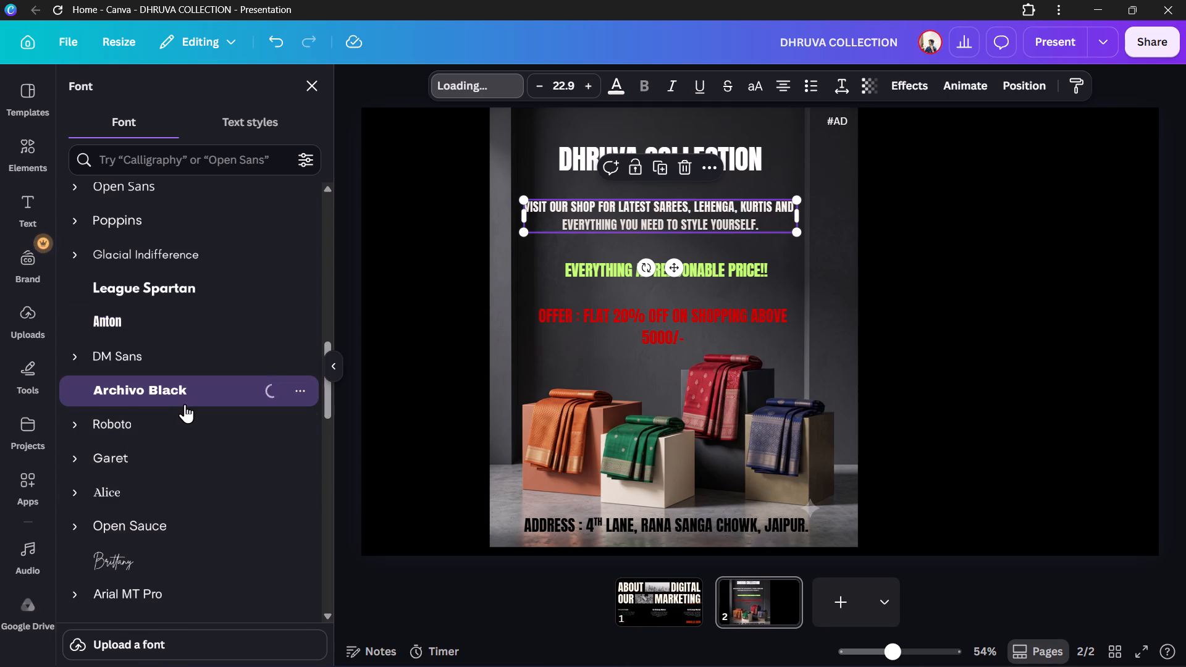
Set the shop message's font to Gagalin.
scroll(185, 404, "down", 2)
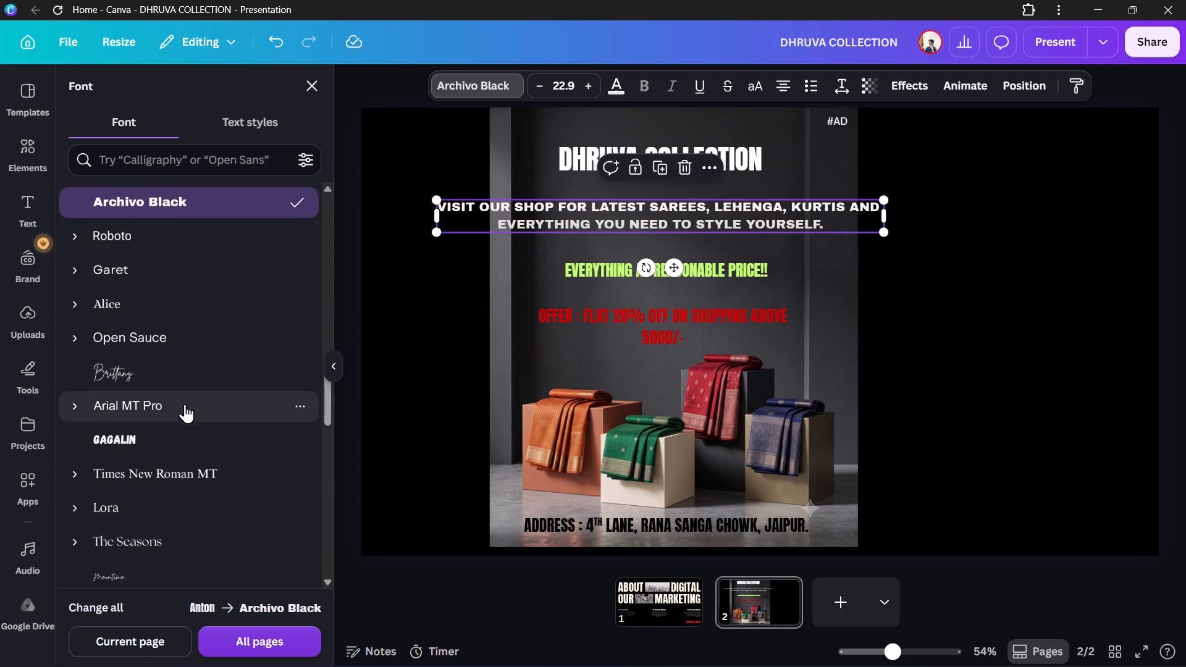
left_click(151, 431)
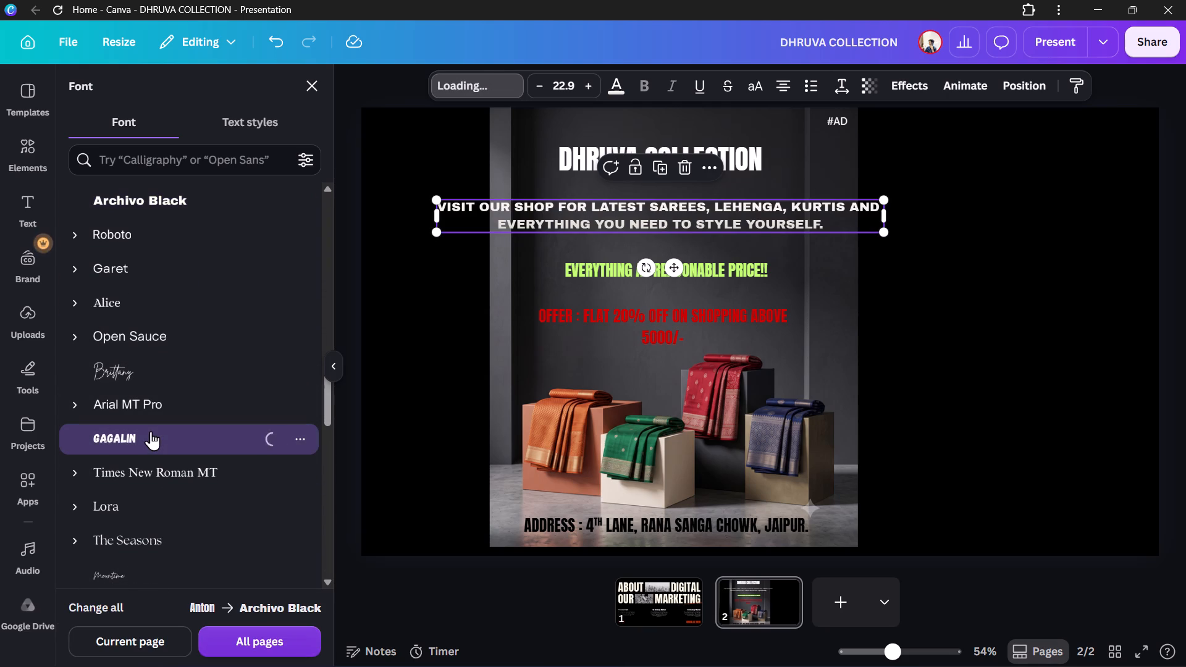
scroll(201, 468, "down", 1)
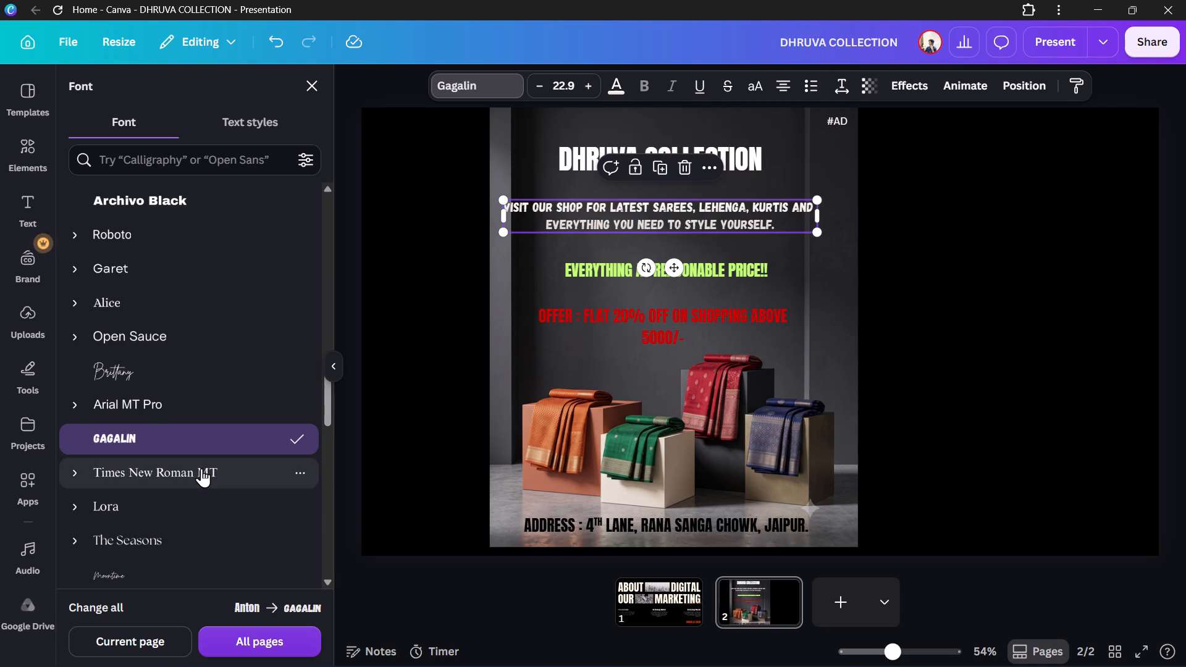
scroll(201, 468, "down", 1)
left_click(442, 321)
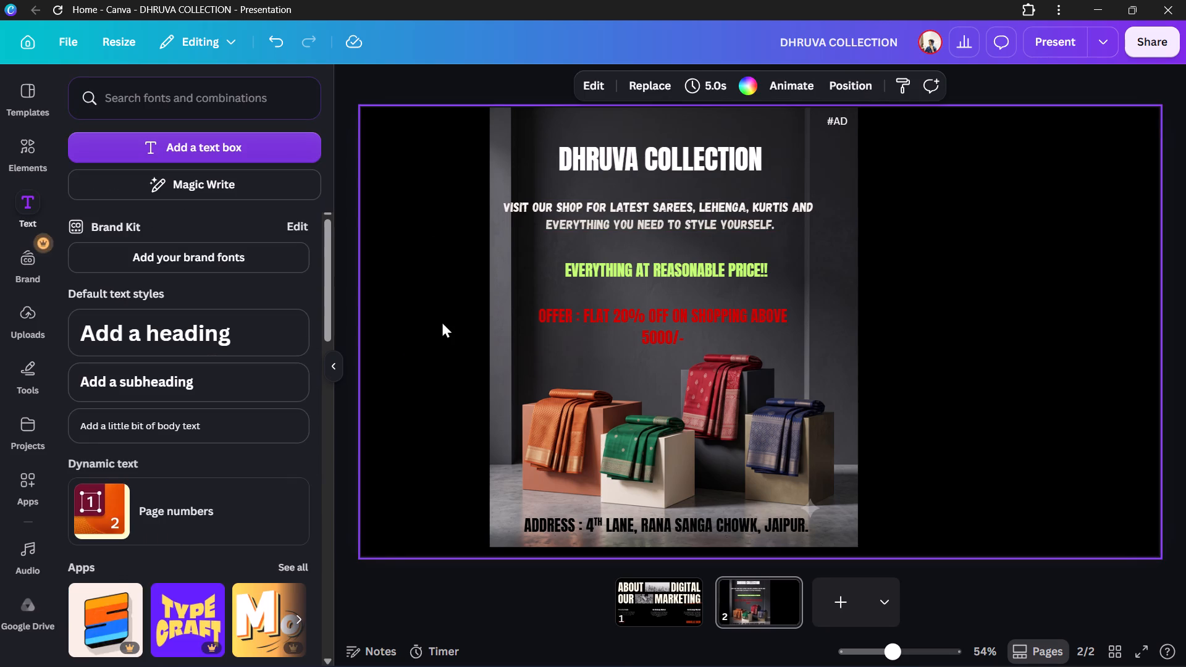
Examine further popular fonts as alternatives for the shop message.
left_click(600, 217)
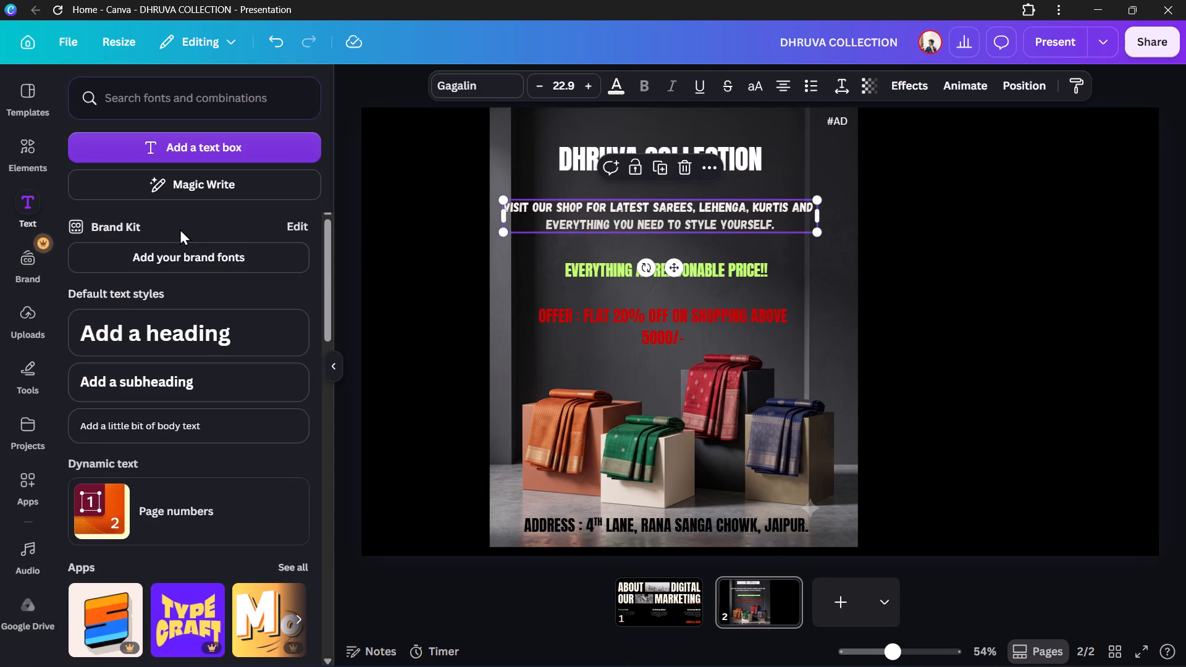
left_click(473, 91)
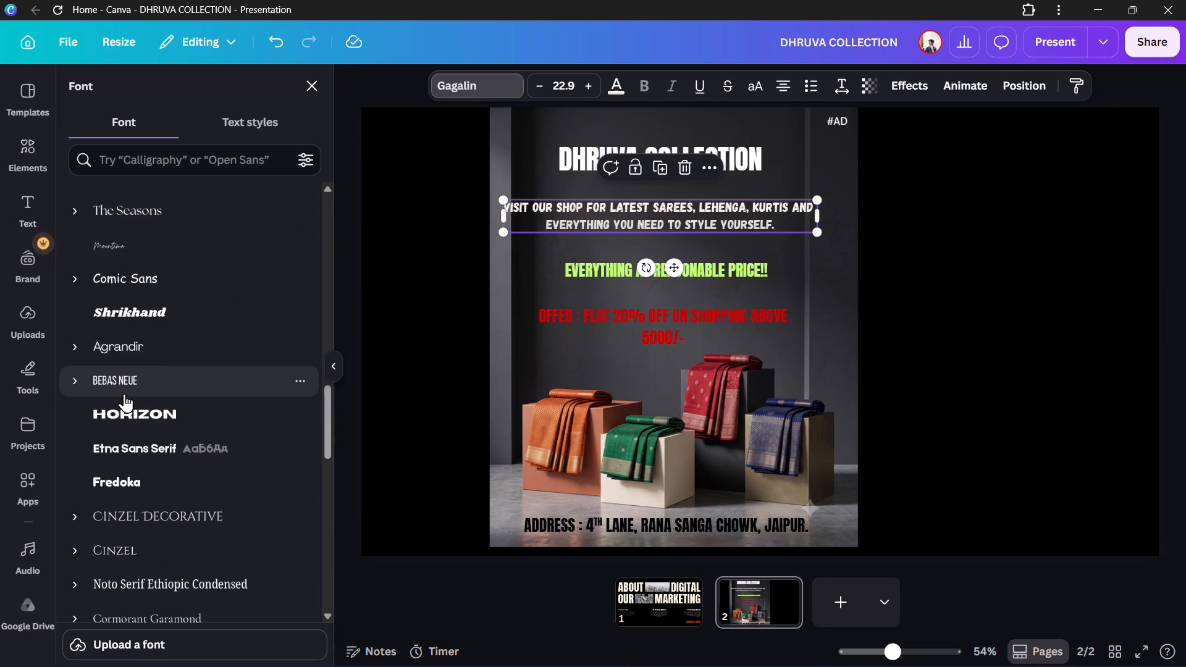
scroll(124, 393, "down", 3)
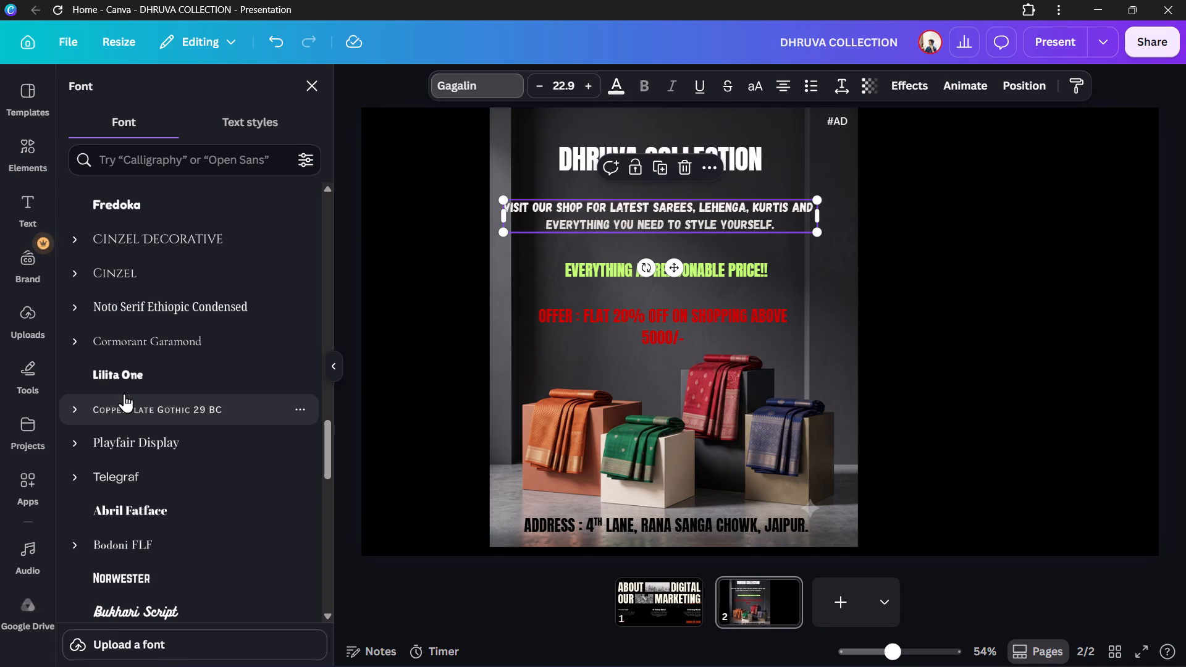
scroll(124, 393, "down", 1)
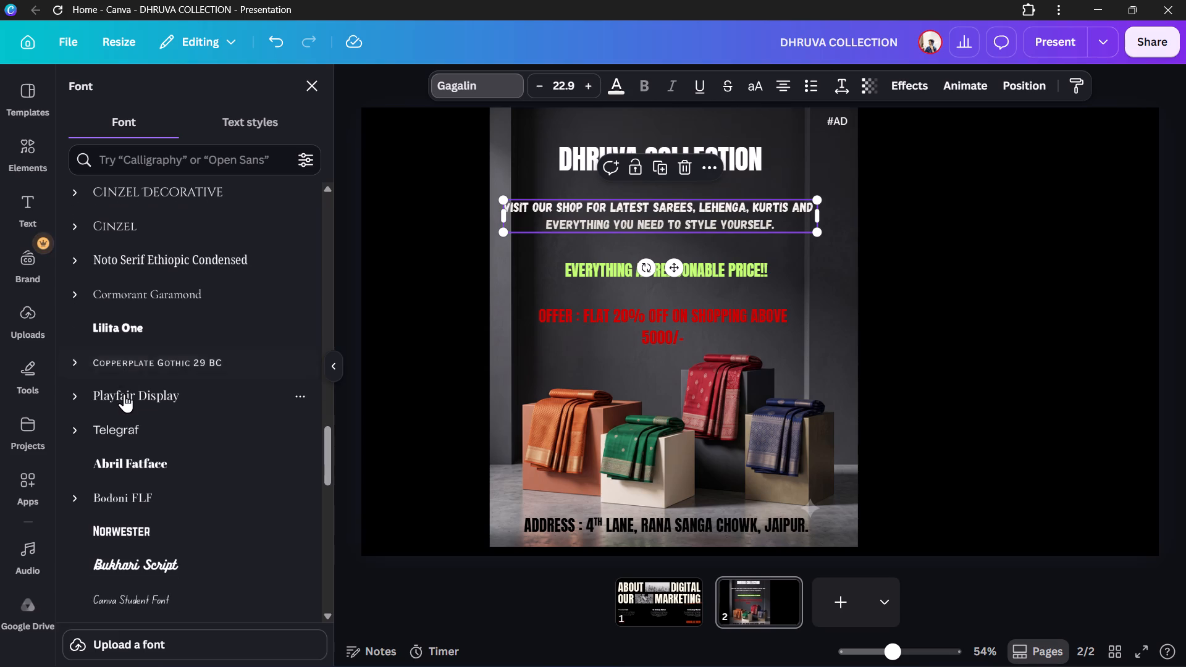
scroll(124, 393, "down", 2)
scroll(124, 393, "up", 1)
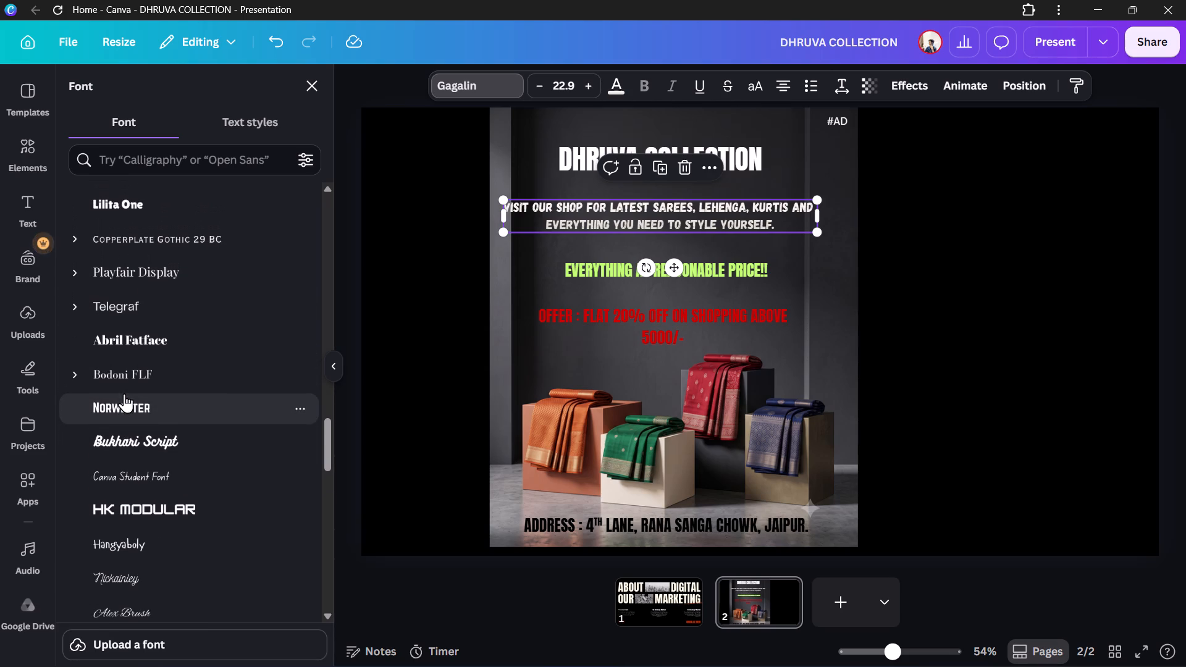
scroll(124, 393, "up", 1)
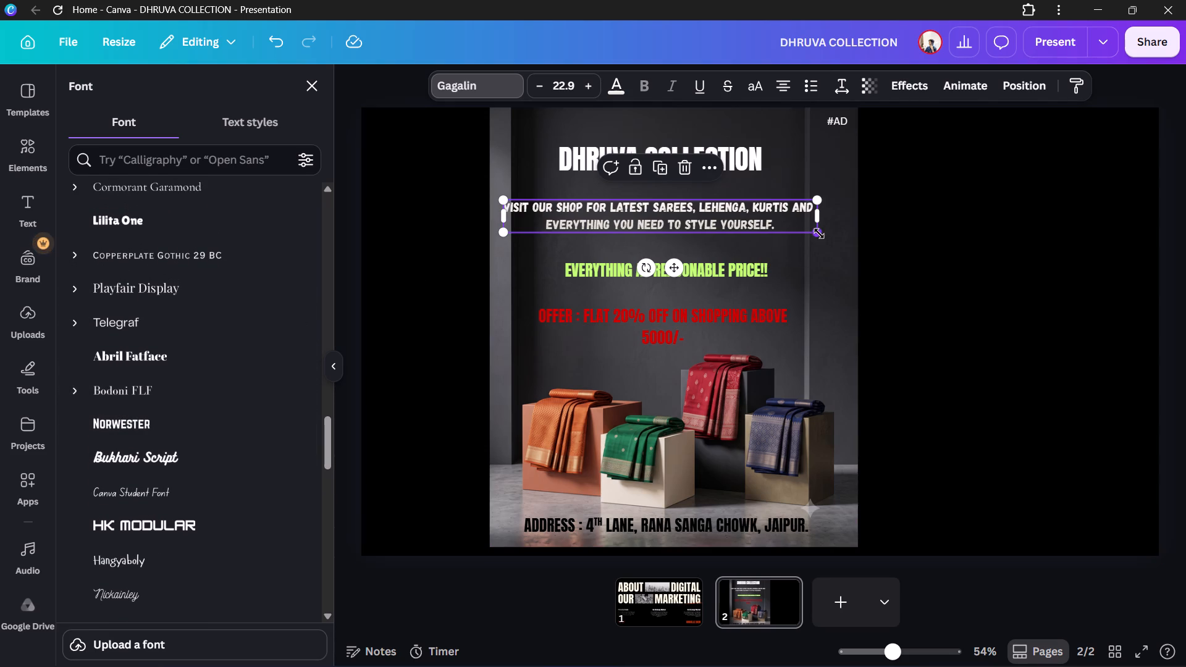
Shrink the shop message to about font size 20.9 and centre it beneath the "DHRUVA COLLECTION" heading.
left_click_drag(819, 233, 791, 227)
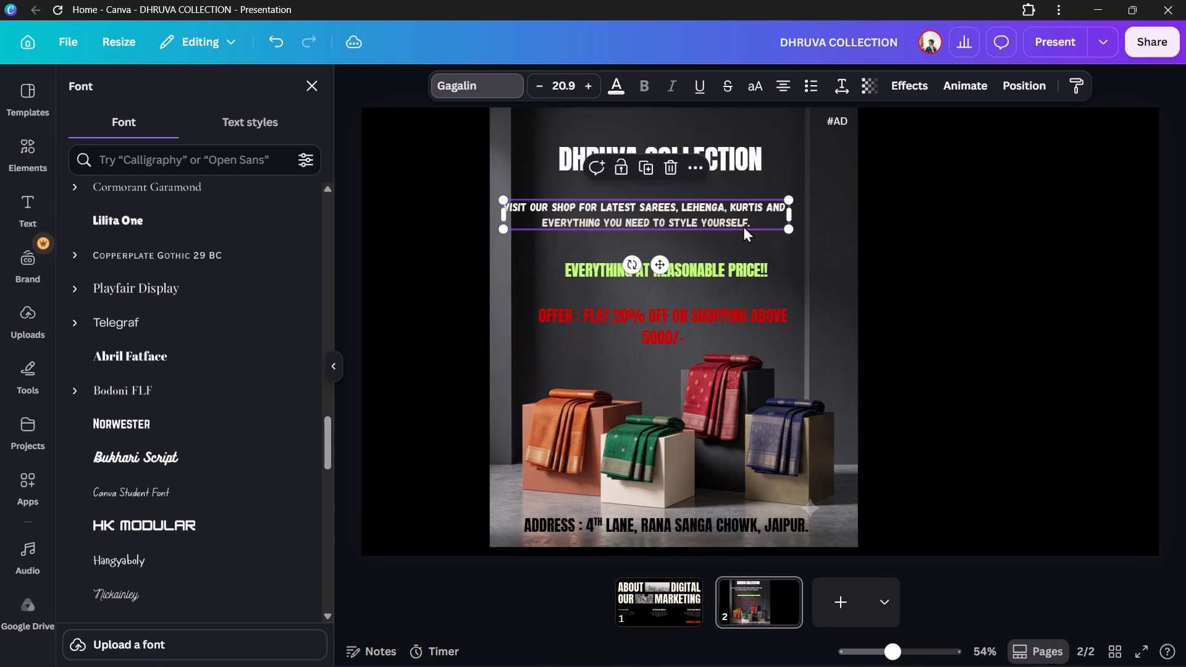
left_click_drag(652, 265, 669, 262)
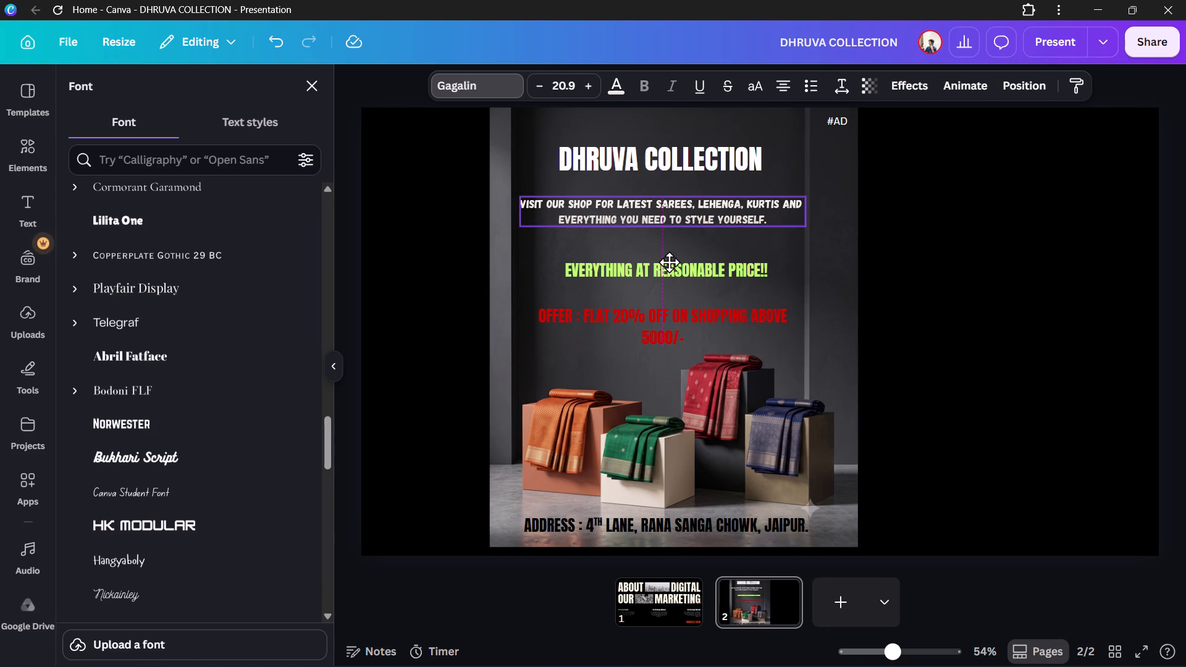
left_click_drag(669, 262, 663, 262)
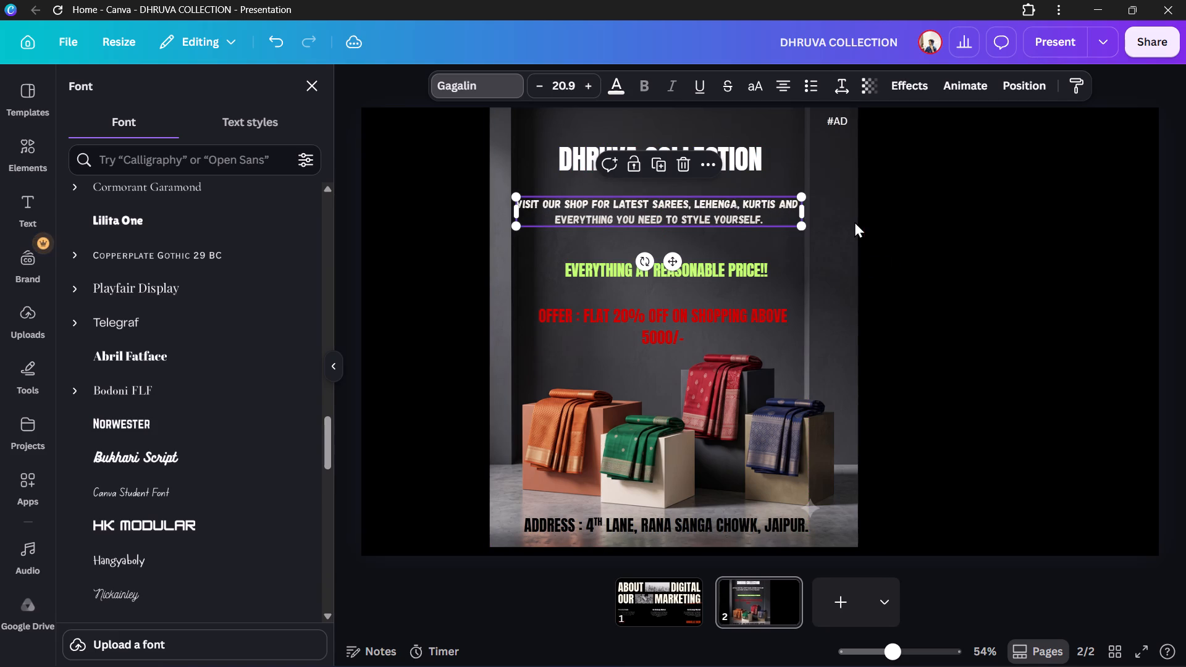
left_click(865, 219)
Change the "DHRUVA COLLECTION" heading's font to Abril Fatface.
left_click(712, 161)
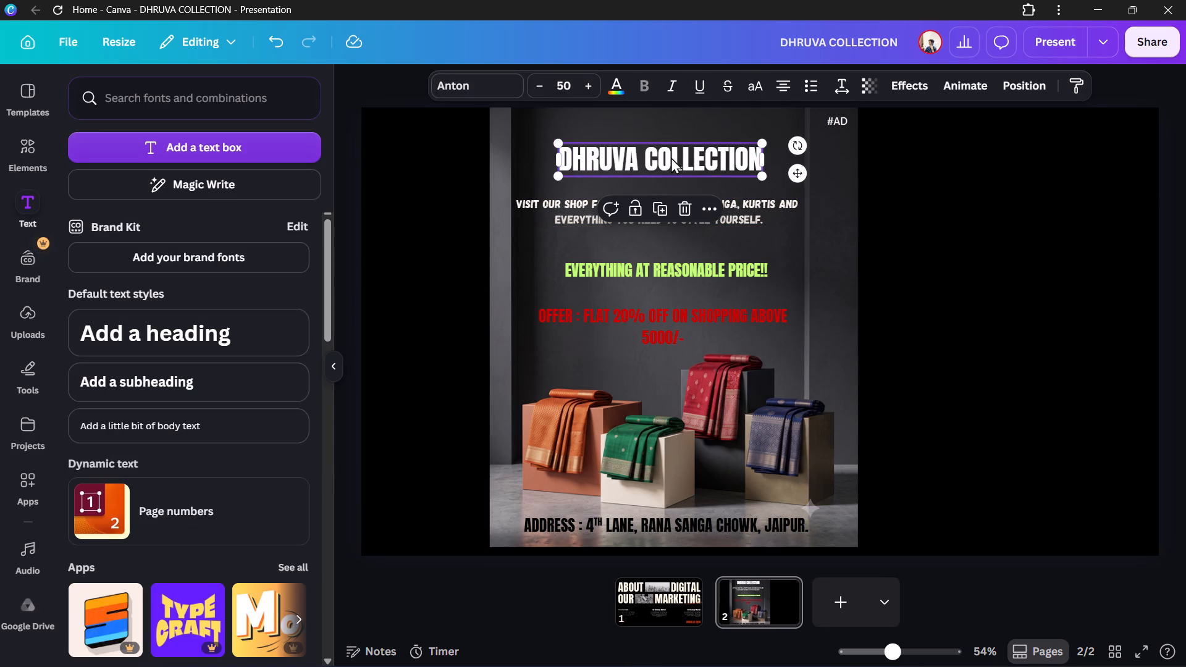
left_click(499, 82)
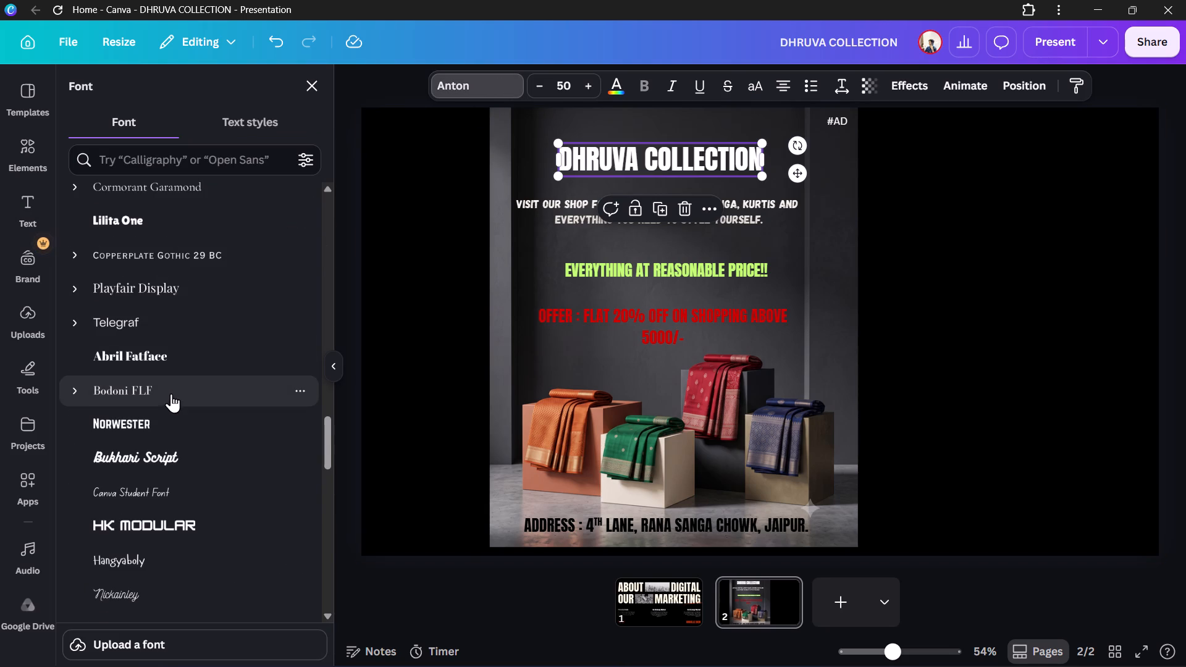
left_click(179, 346)
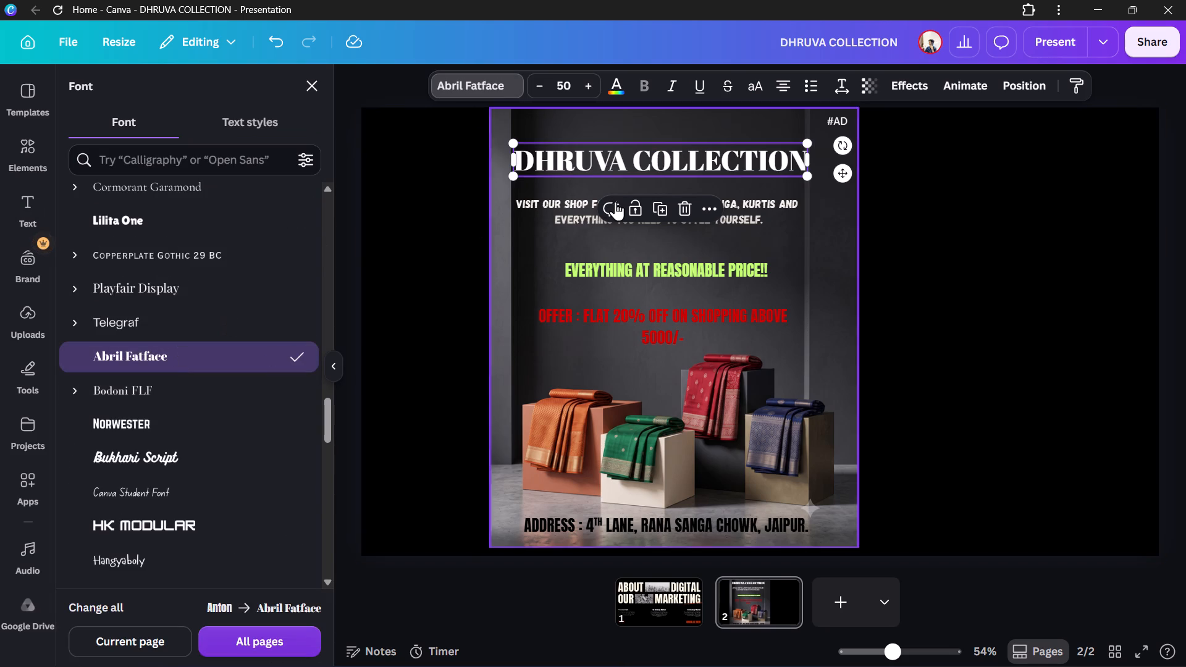
Scale the heading down to about font size 46.1 and recentre it slightly higher above the shop message.
left_click_drag(806, 177, 801, 176)
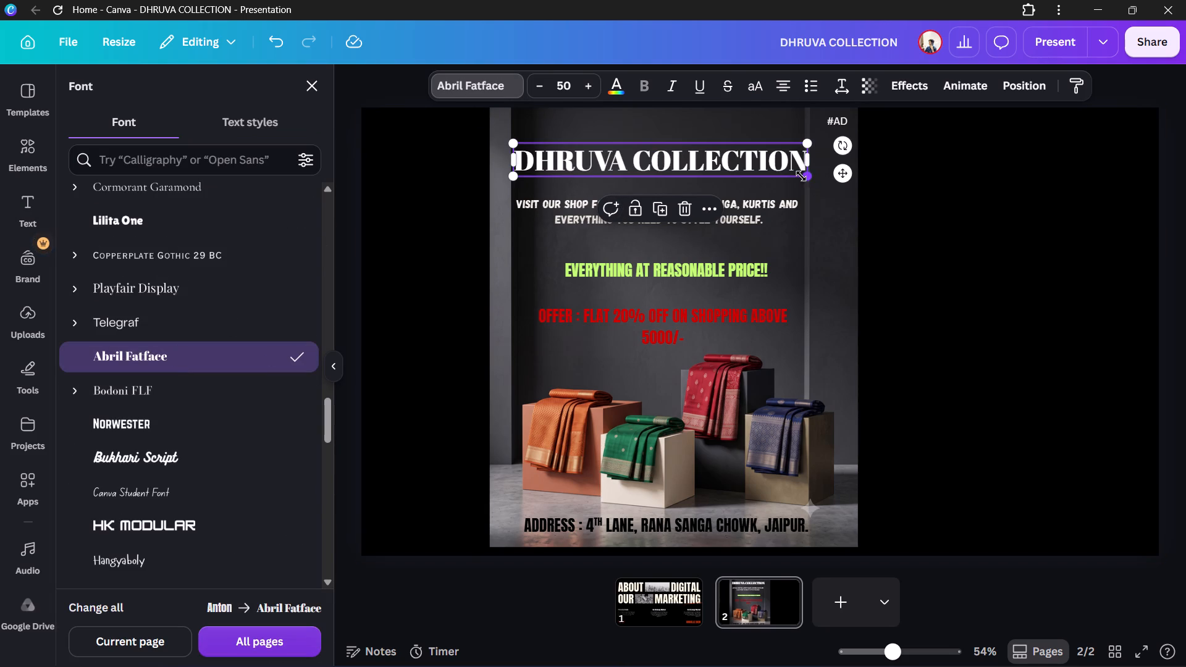
left_click_drag(801, 176, 784, 170)
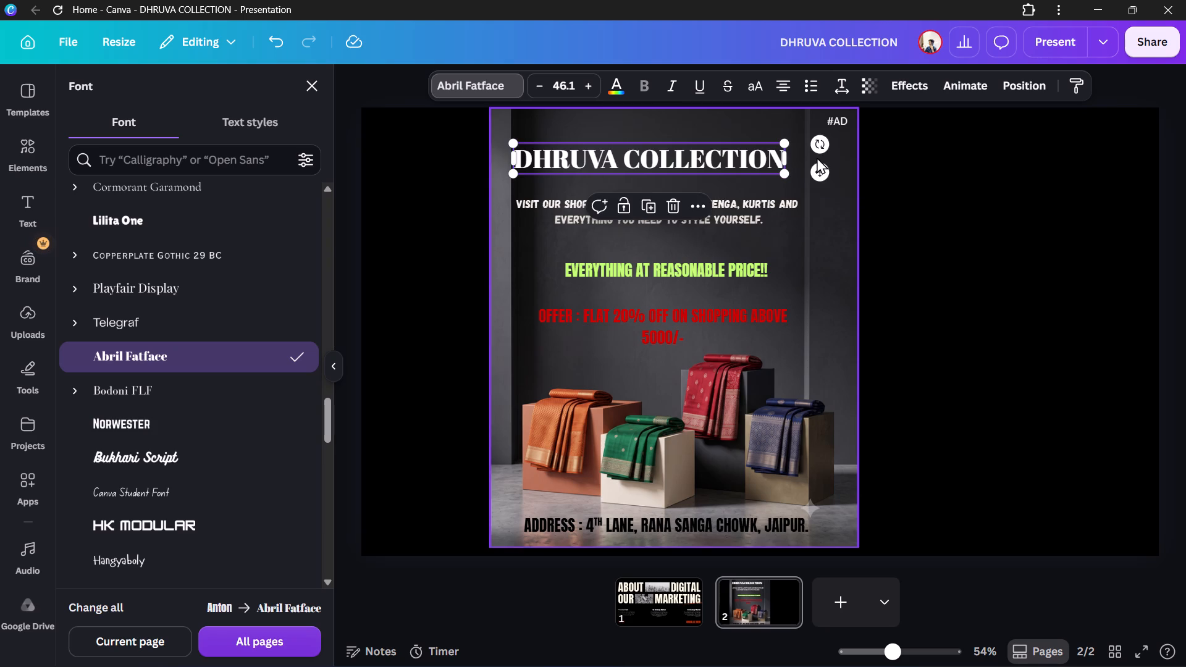
left_click_drag(814, 174, 821, 170)
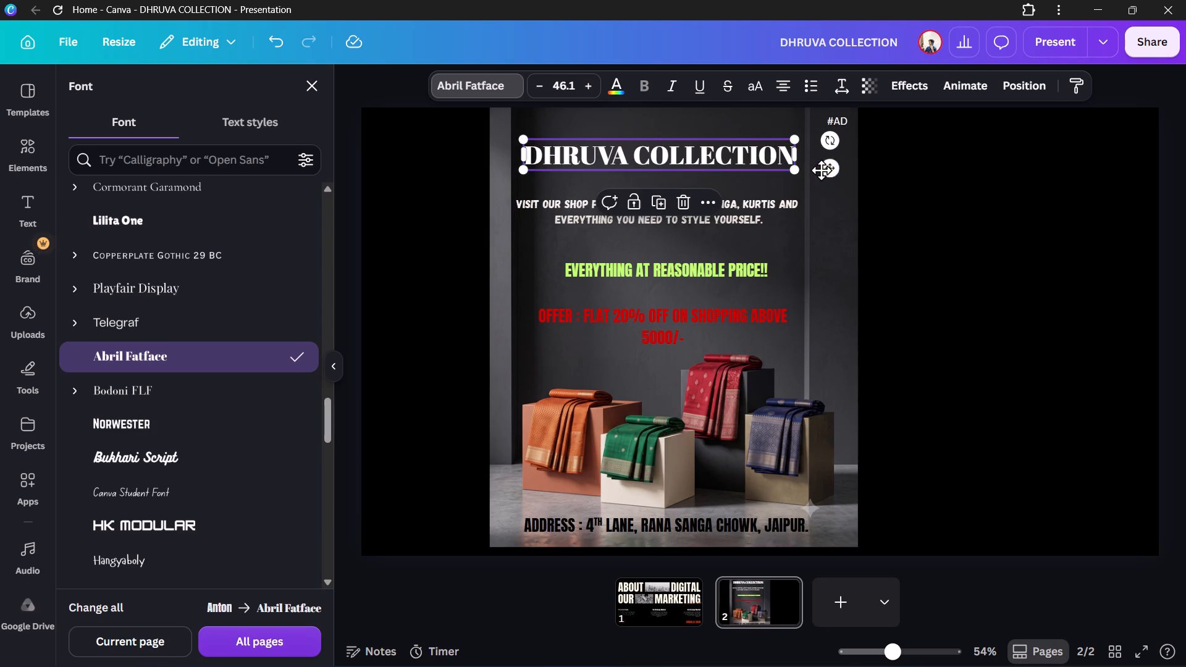
left_click(907, 234)
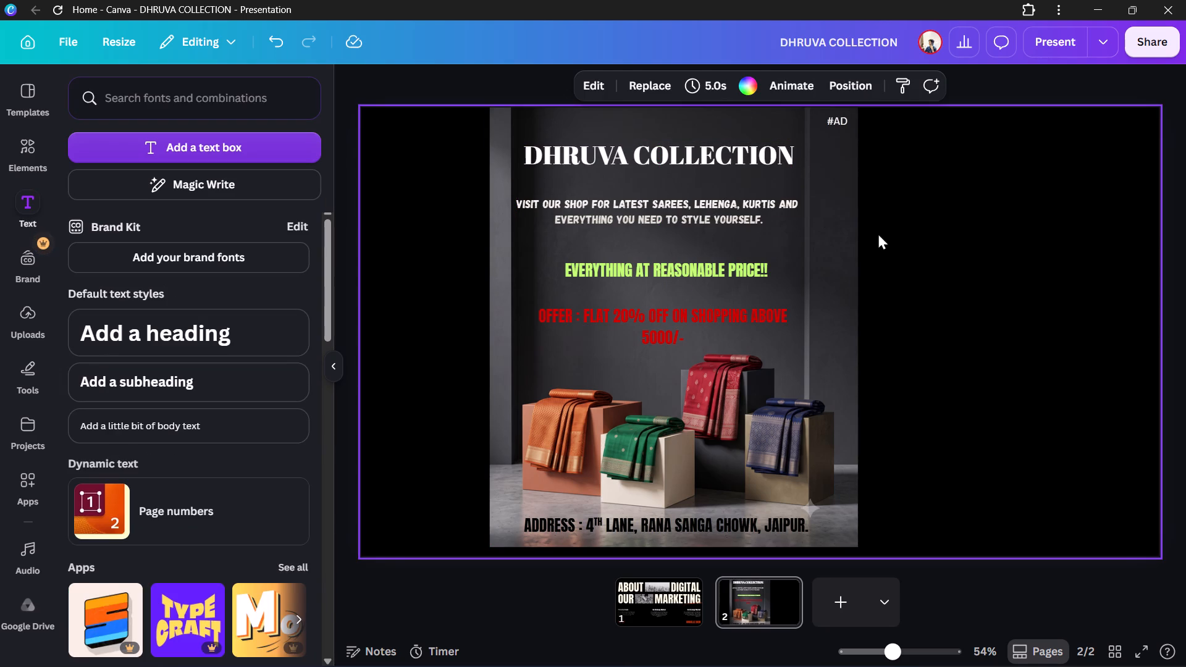
Colour the "DHRUVA COLLECTION" heading with the bright red default solid colour.
left_click(692, 145)
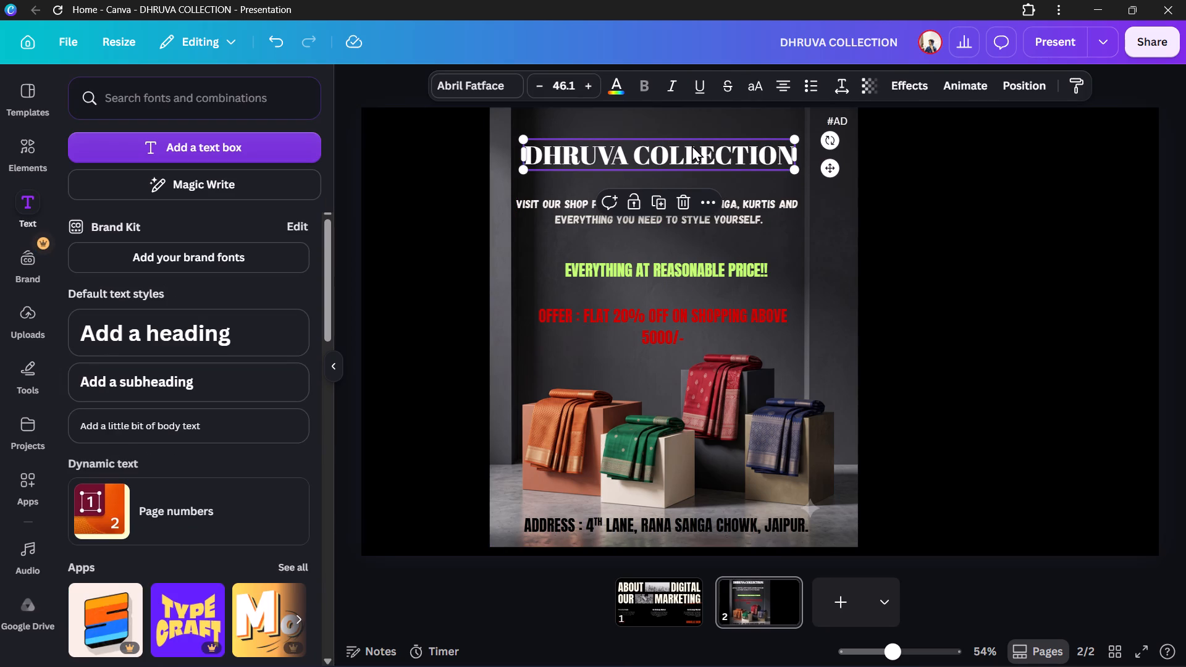
left_click(612, 77)
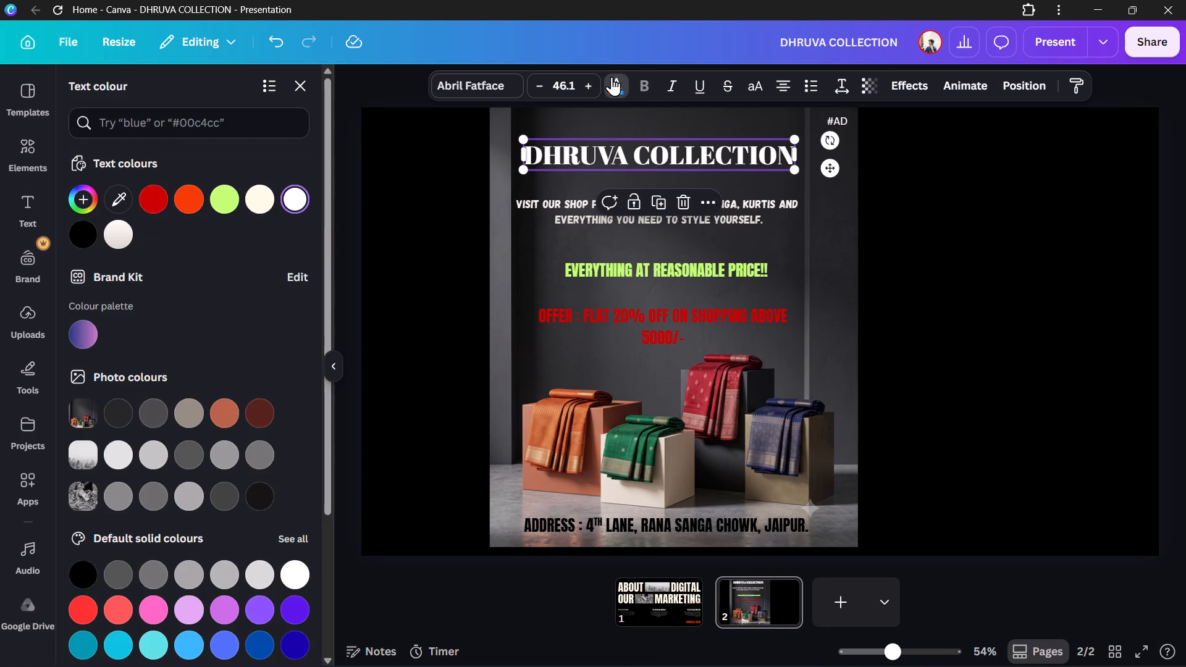
scroll(201, 400, "down", 2)
scroll(201, 400, "up", 1)
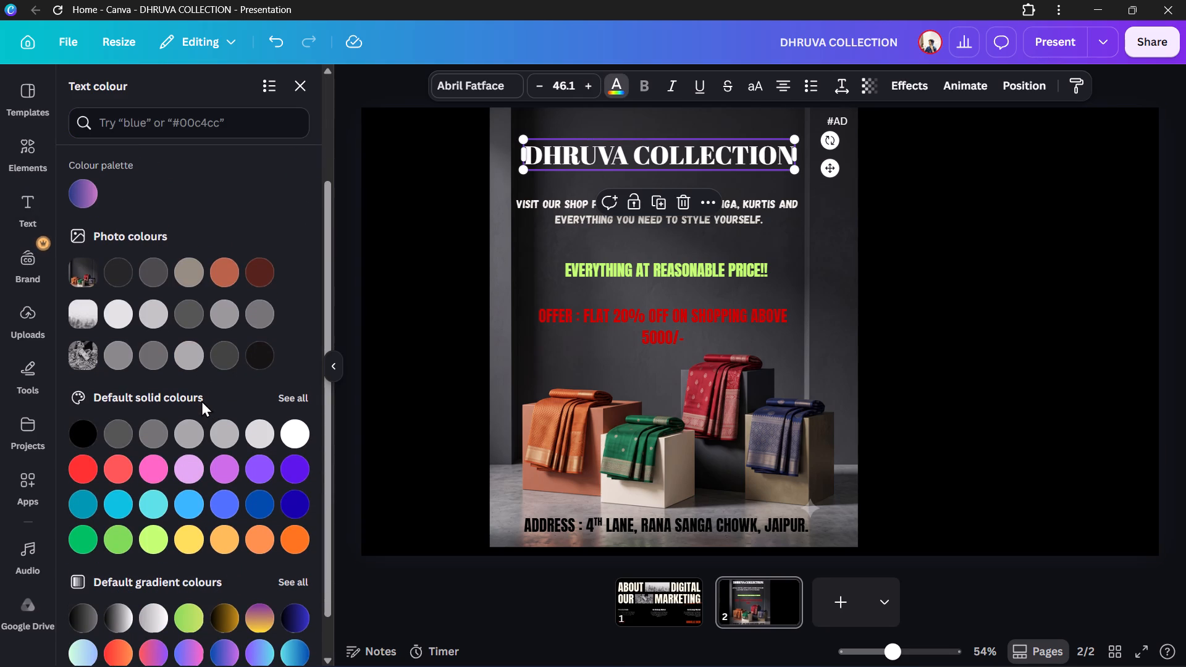
scroll(201, 400, "down", 1)
left_click(82, 440)
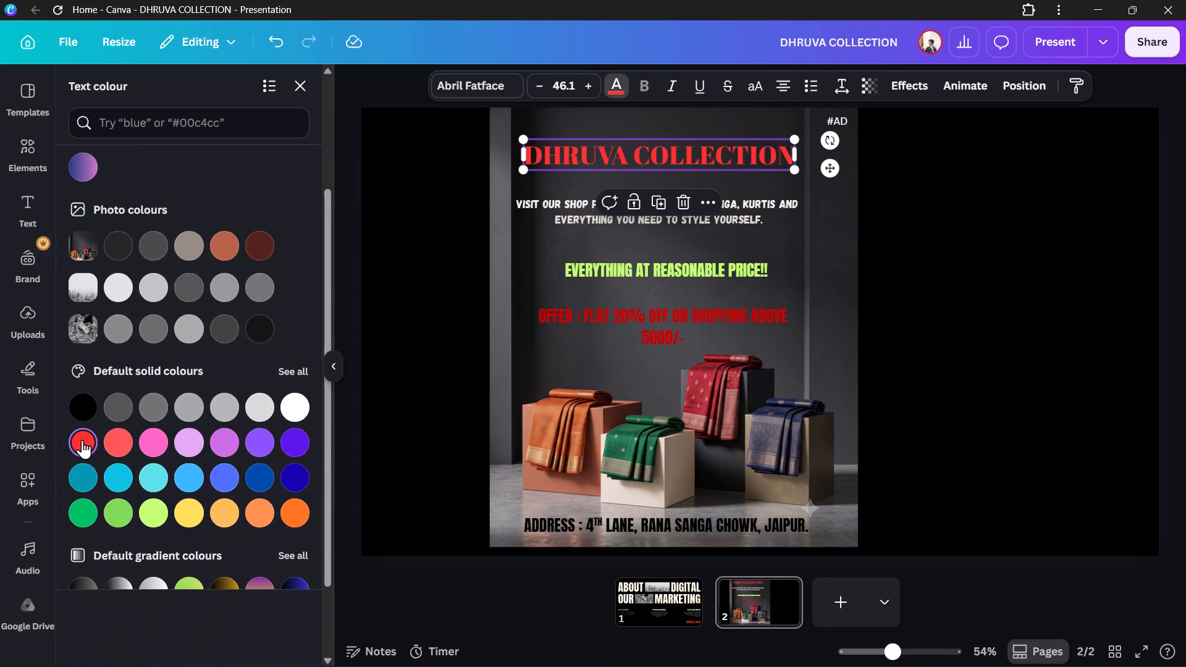
Recolour the "DHRUVA COLLECTION" heading, trying dark blue before applying the terracotta shade from the saree photo's colours.
scroll(201, 414, "down", 1)
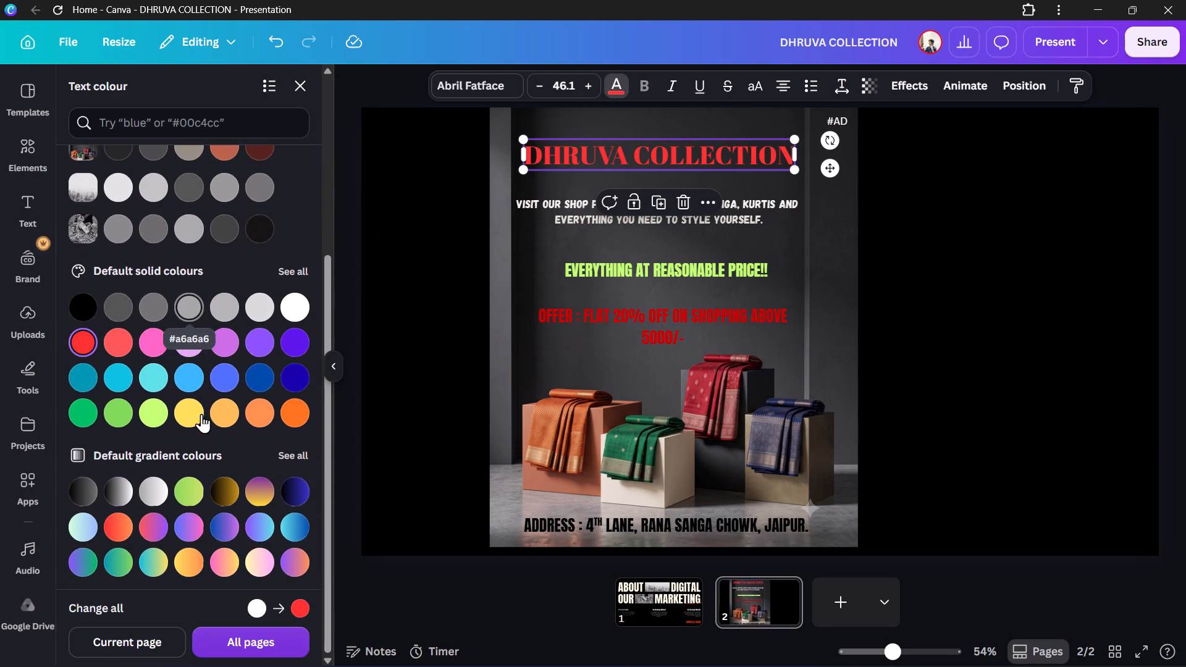
left_click(286, 380)
scroll(245, 353, "up", 2)
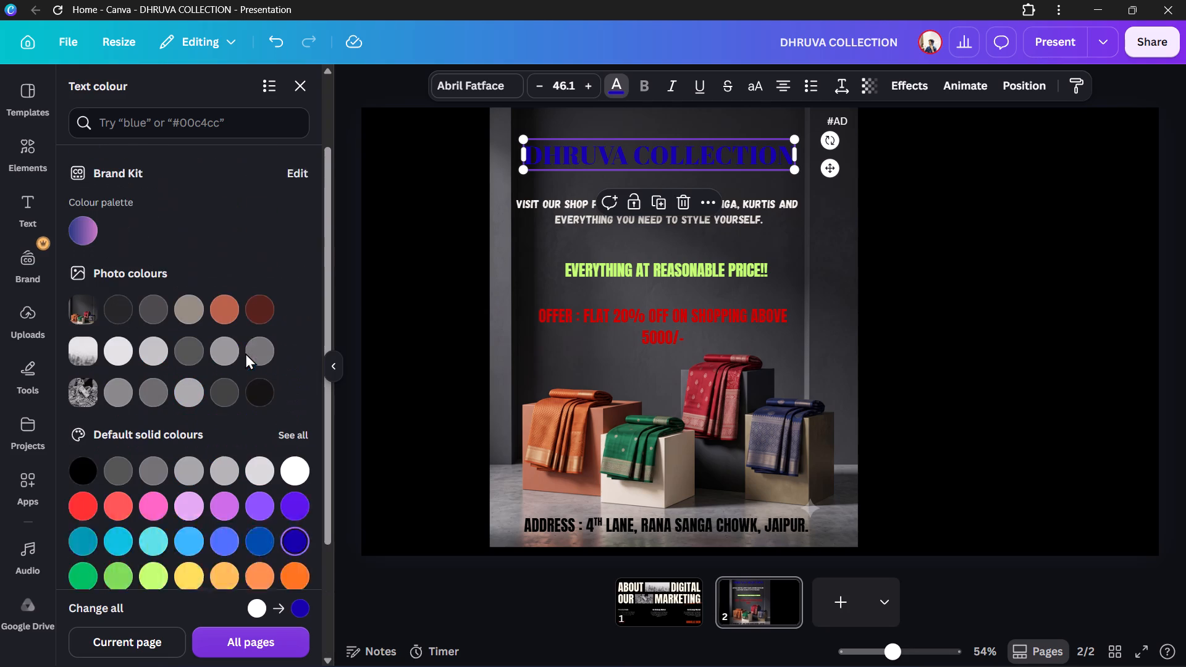
left_click(260, 380)
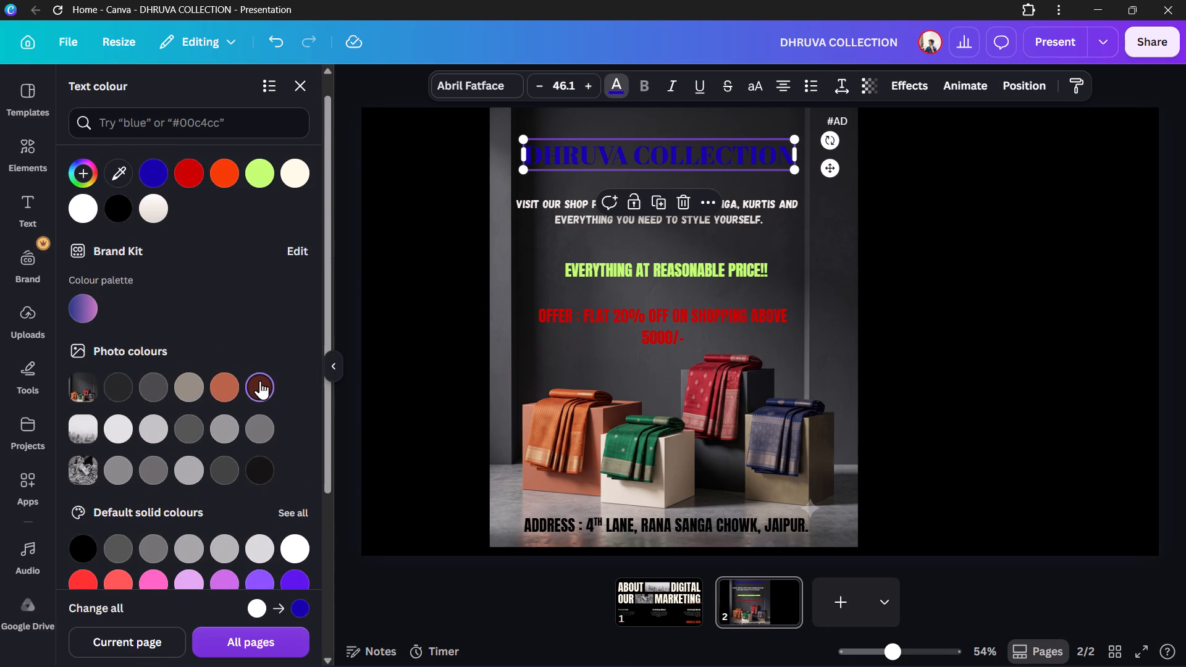
left_click(225, 383)
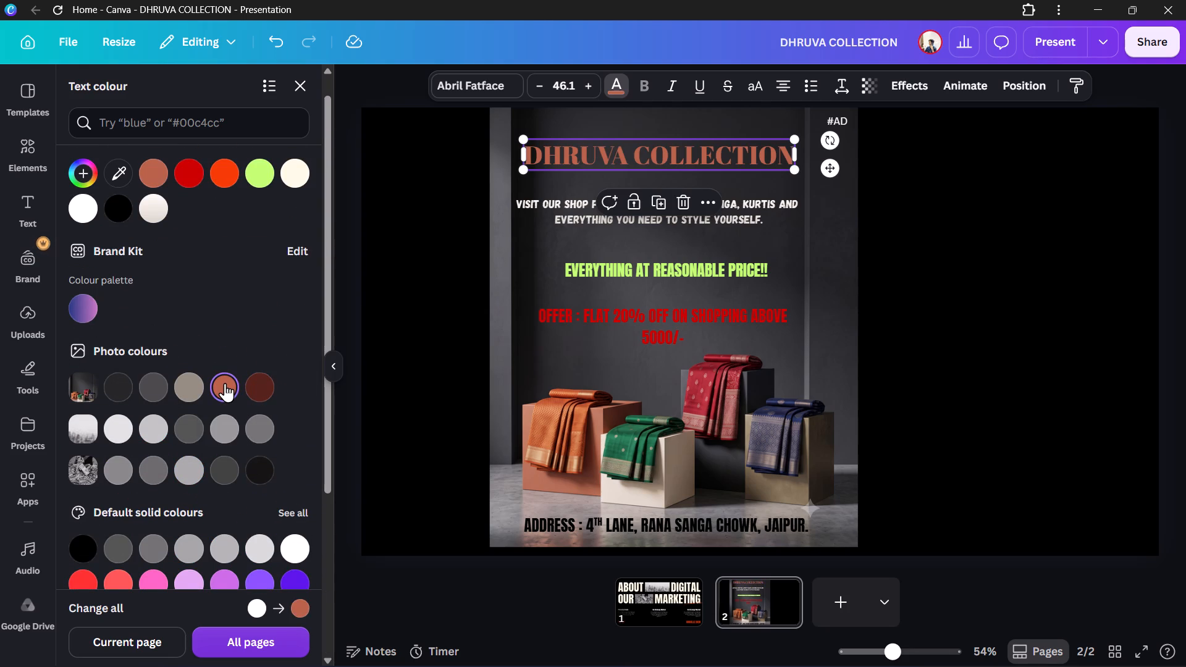
left_click(439, 318)
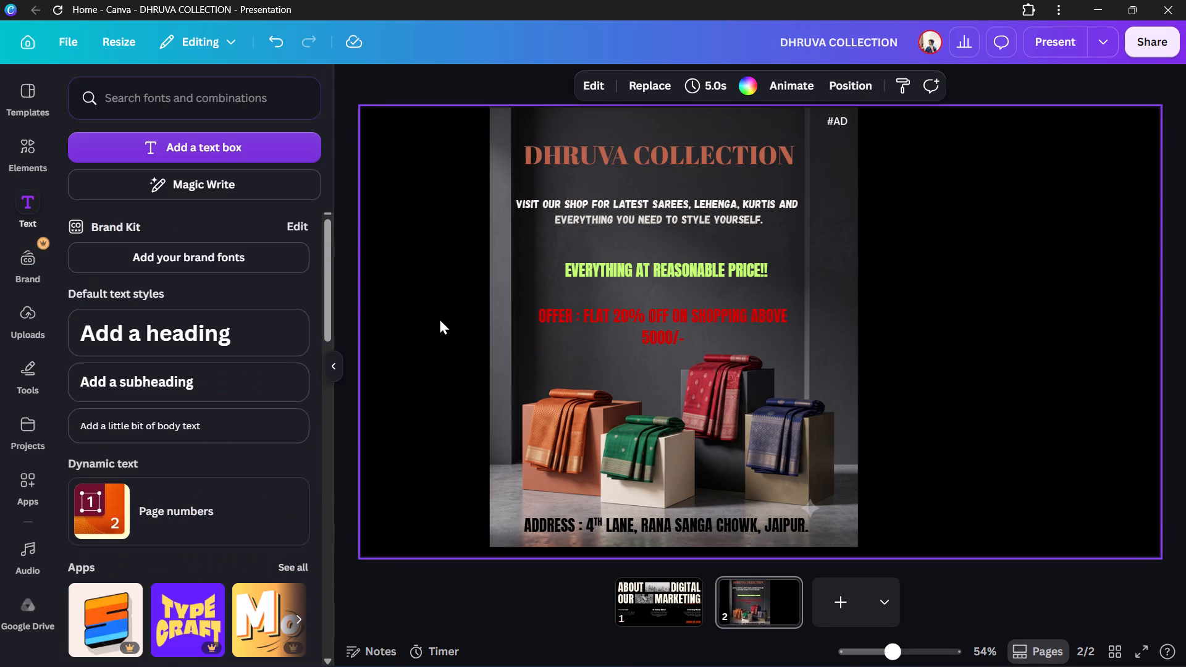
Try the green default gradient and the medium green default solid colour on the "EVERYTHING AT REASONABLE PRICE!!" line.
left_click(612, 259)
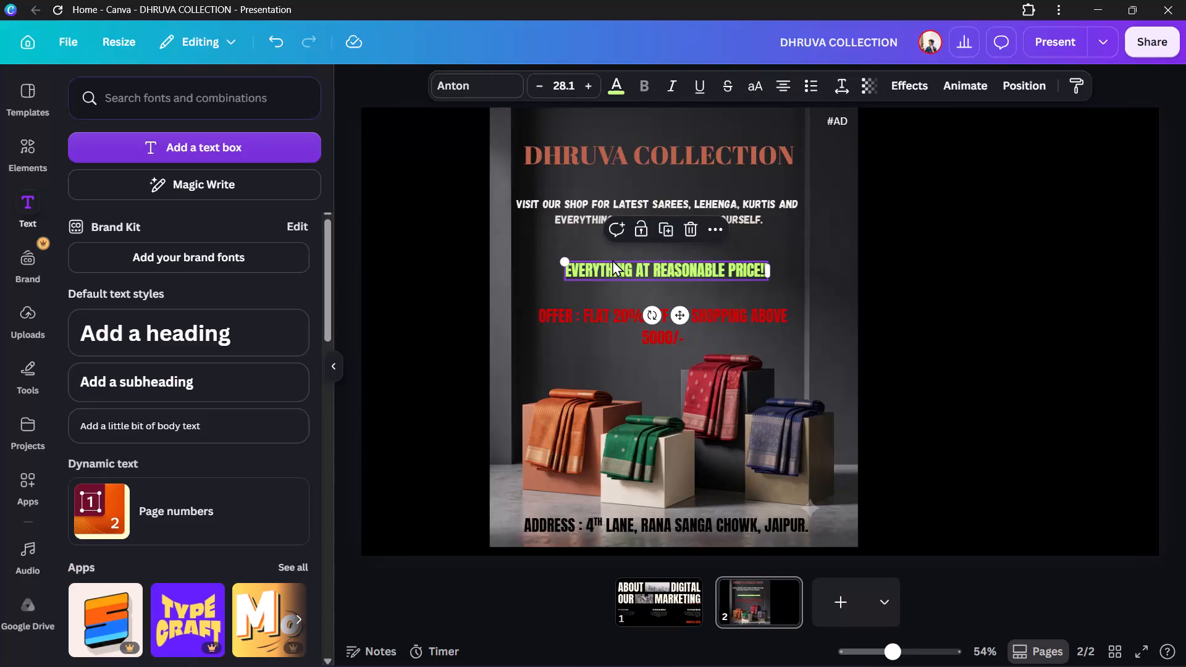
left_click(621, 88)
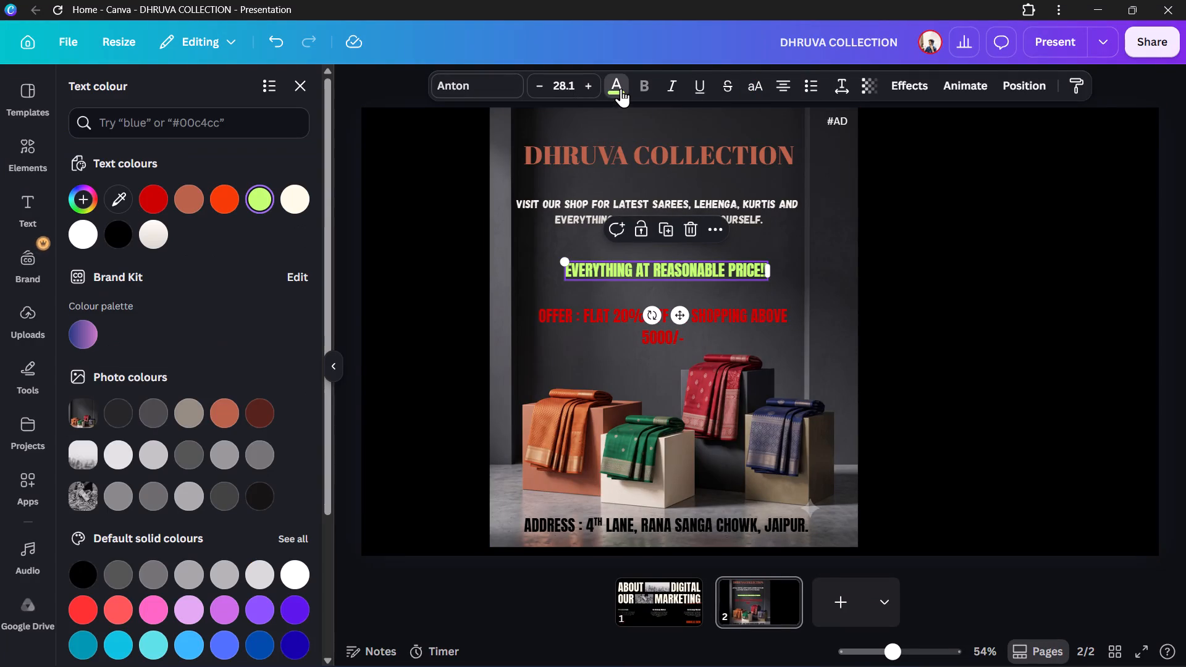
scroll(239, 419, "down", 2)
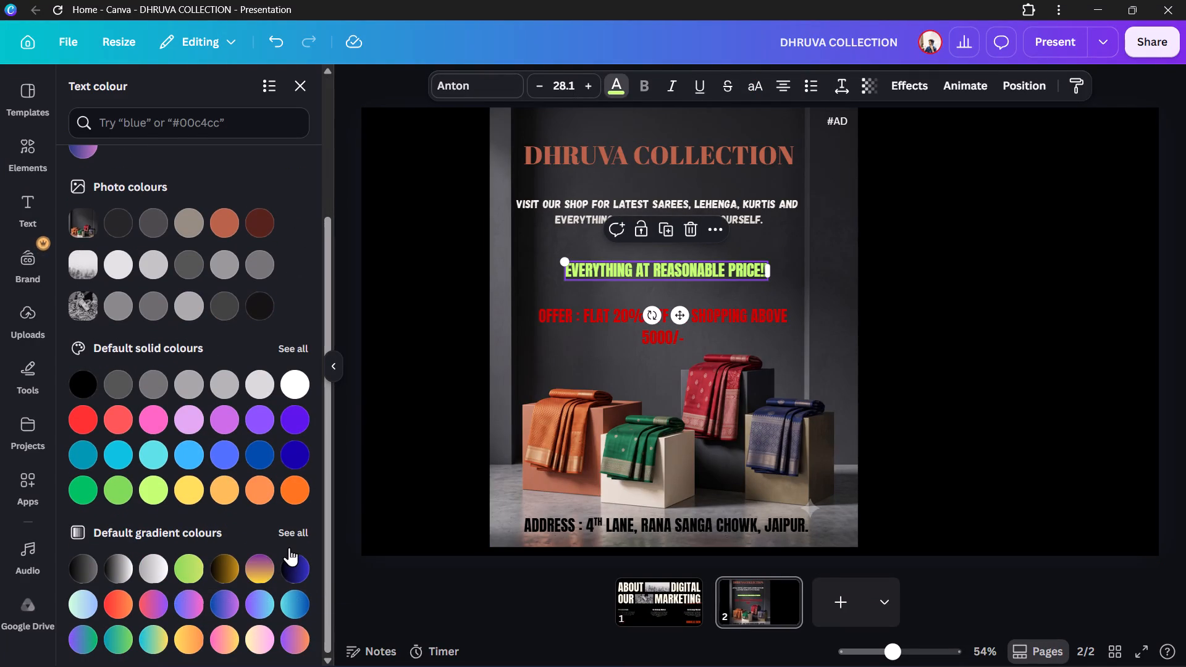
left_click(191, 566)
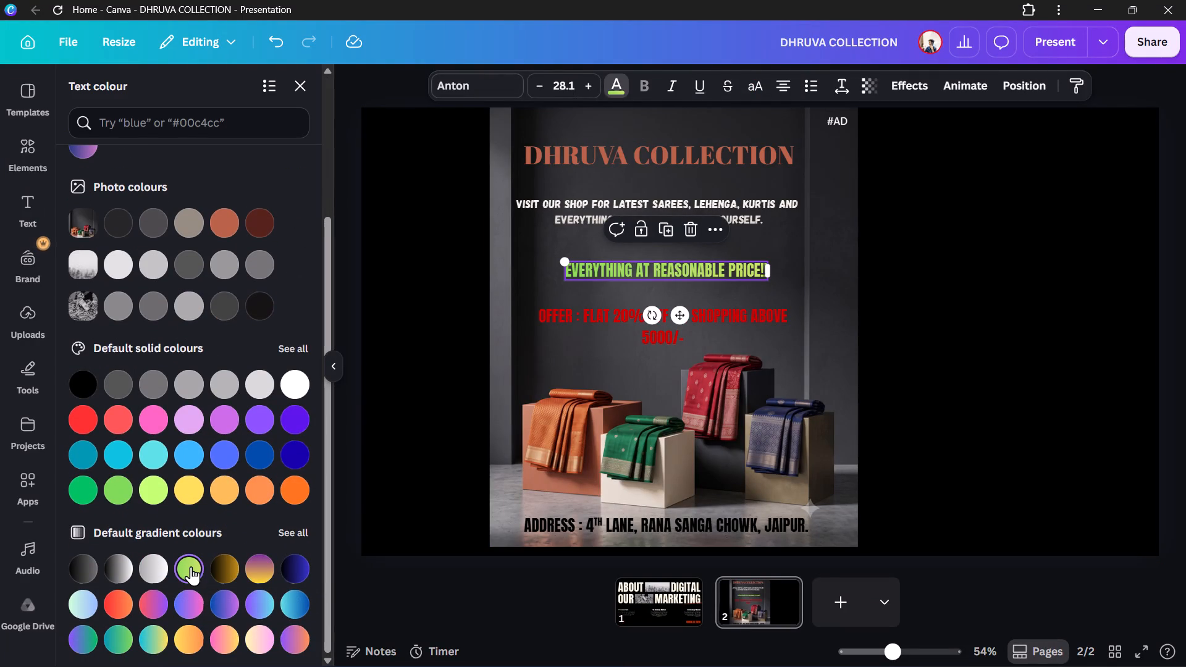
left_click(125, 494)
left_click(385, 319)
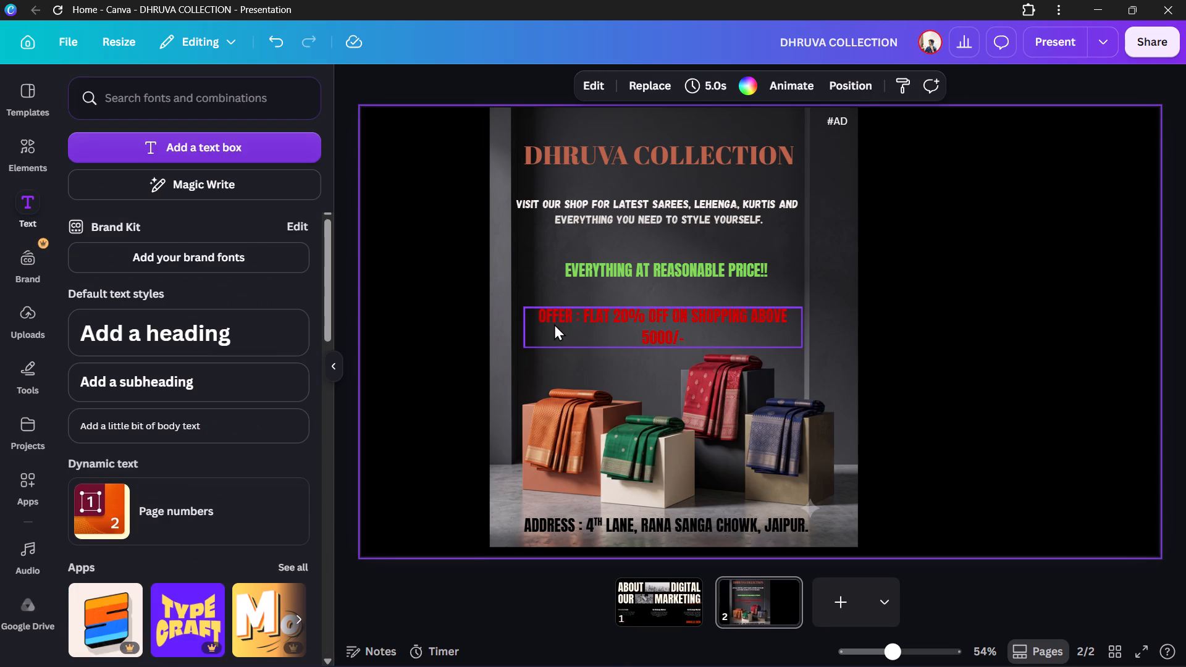
Recolour the "EVERYTHING AT REASONABLE PRICE!!" line with the off-white gradient already used in the design's text colours.
left_click(599, 256)
left_click(601, 262)
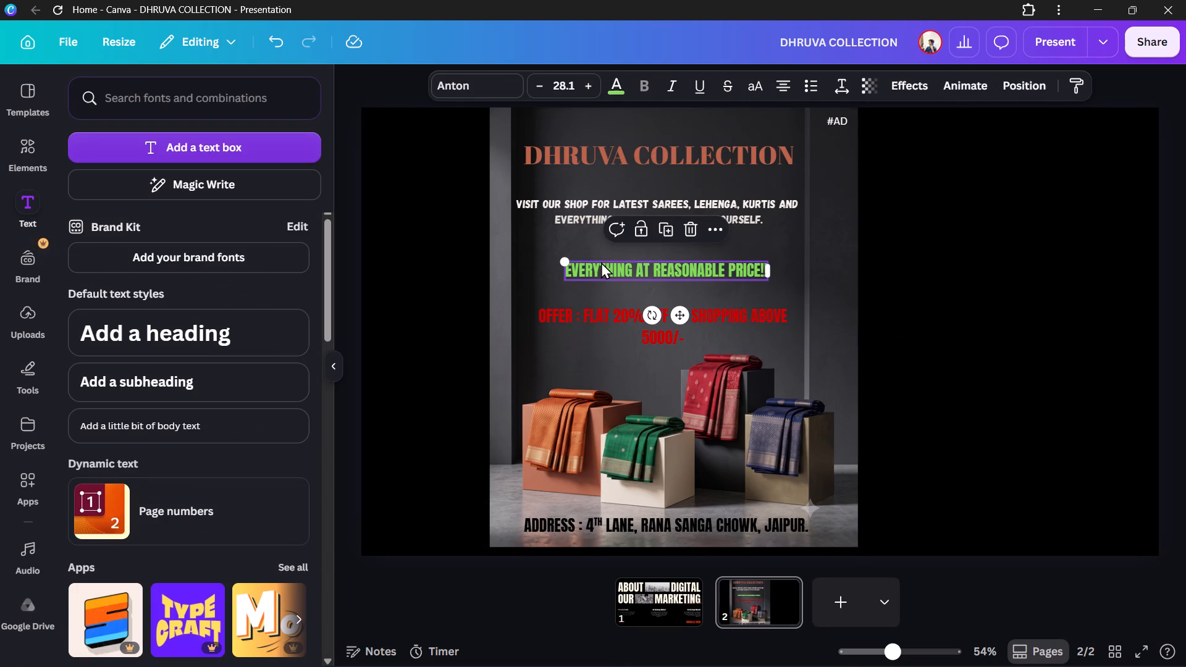
left_click(612, 75)
left_click(155, 234)
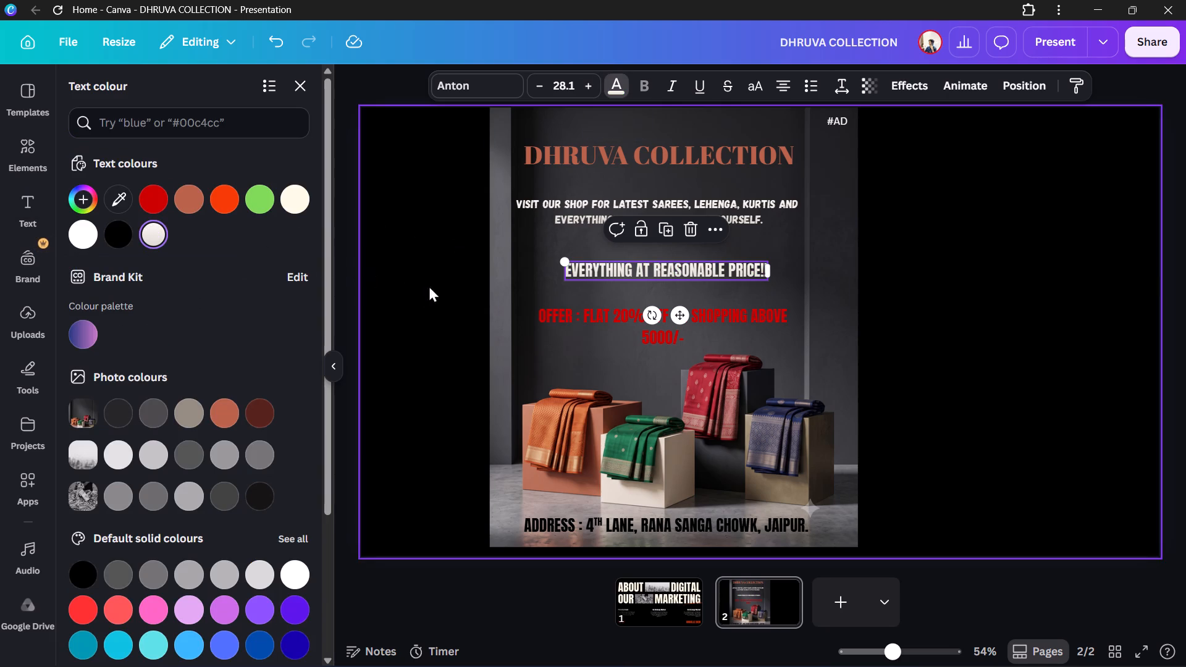
left_click(453, 237)
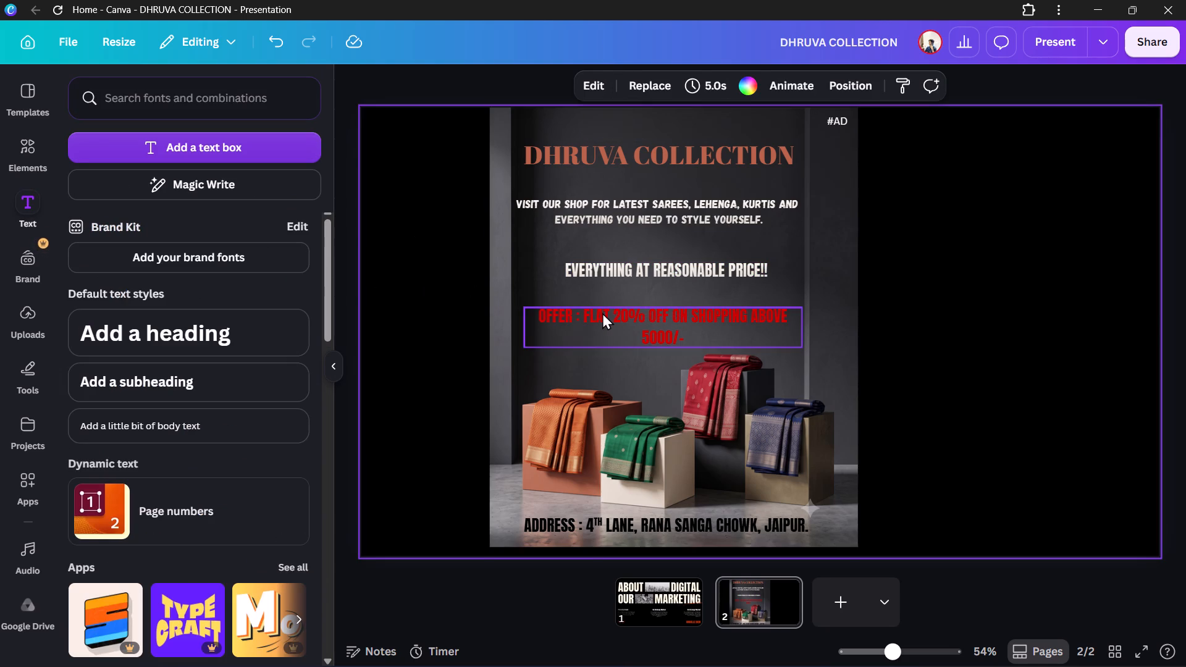
Change the font of the "OFFER : FLAT 20% OFF" text to Abril Fatface.
left_click(602, 313)
left_click(486, 82)
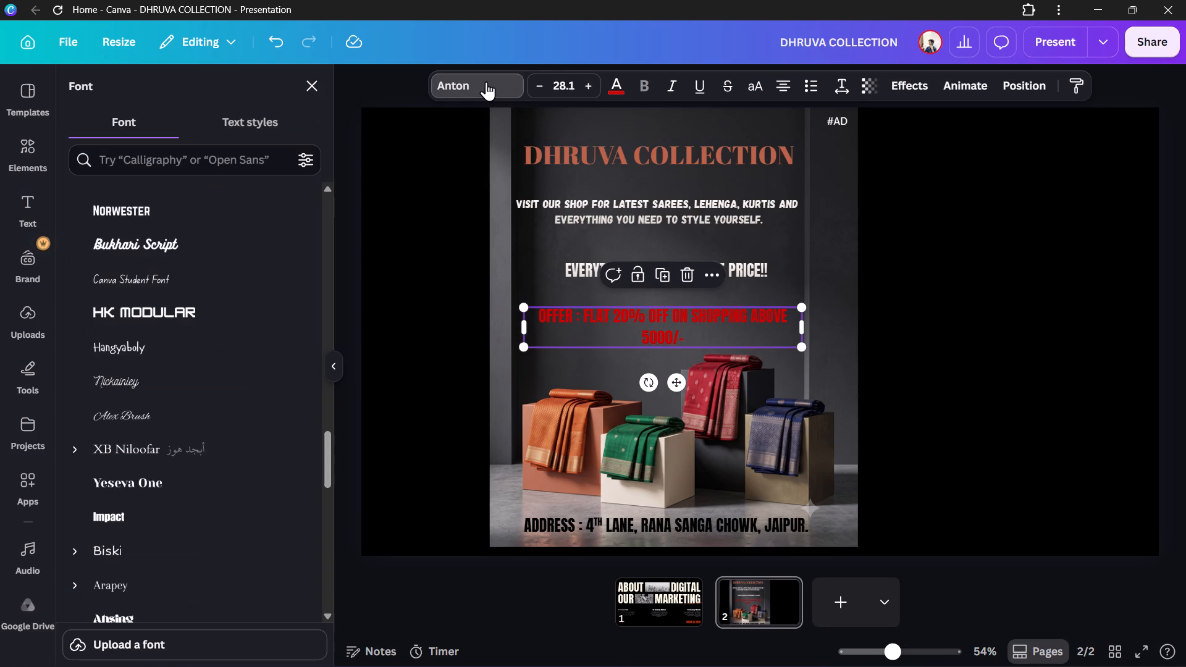
scroll(152, 459, "down", 2)
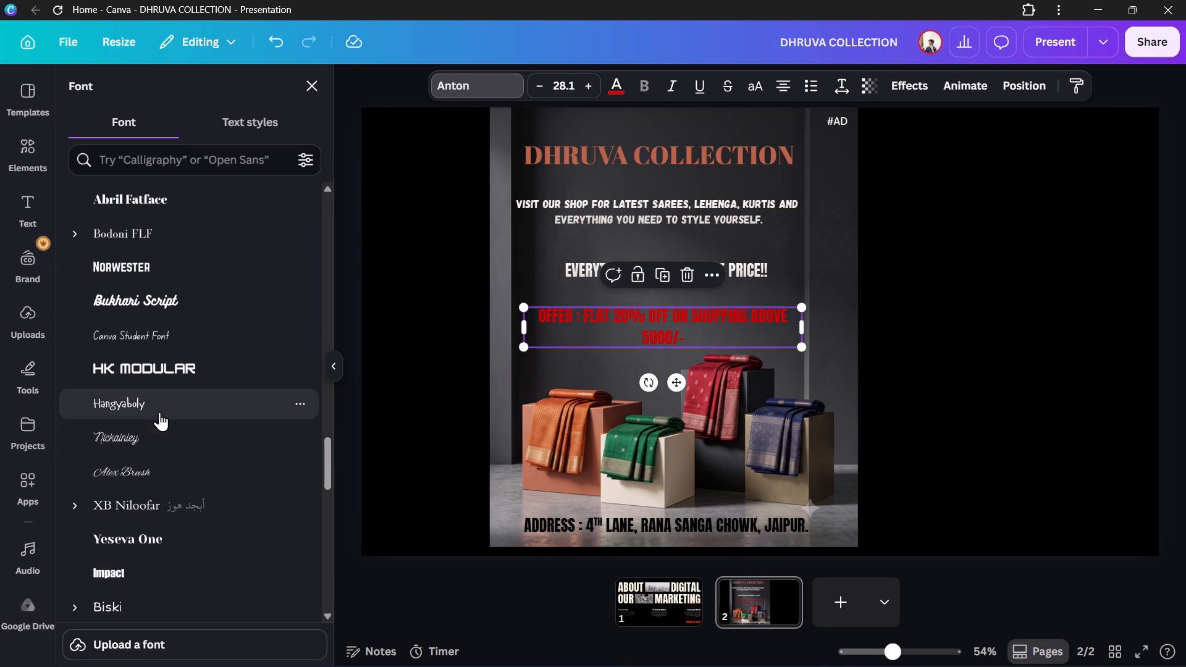
left_click(190, 204)
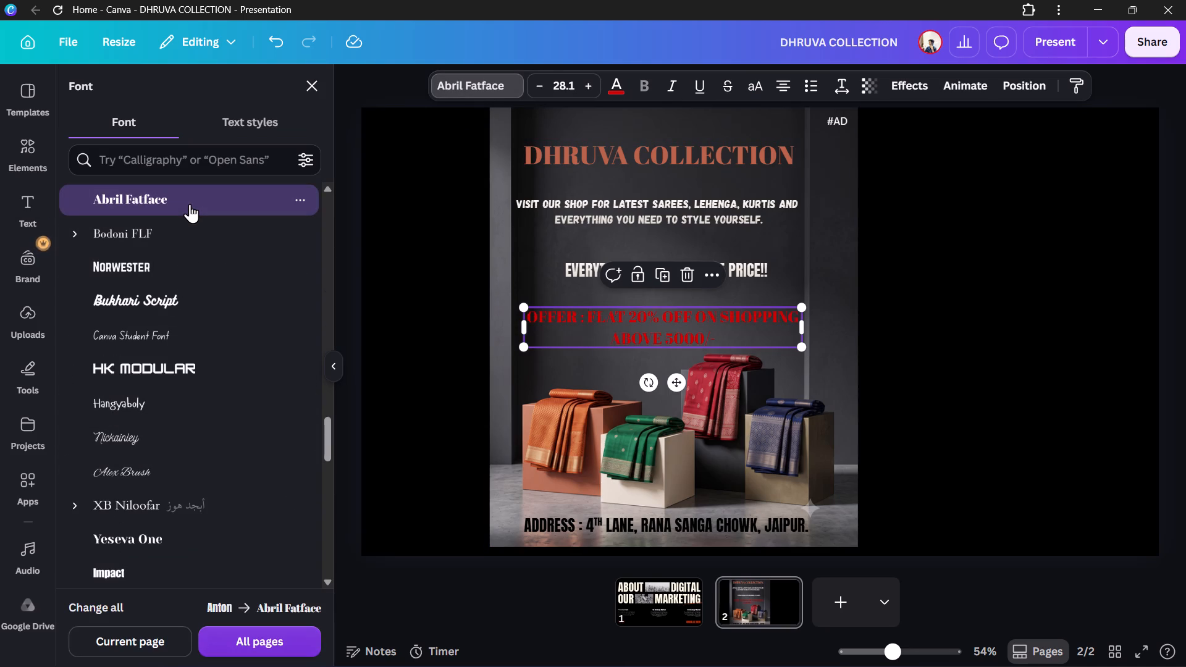
Recolour the offer text, trying the photo's dark brown and #661414 before applying the deep red from the full default solid colours.
left_click(620, 88)
left_click(272, 413)
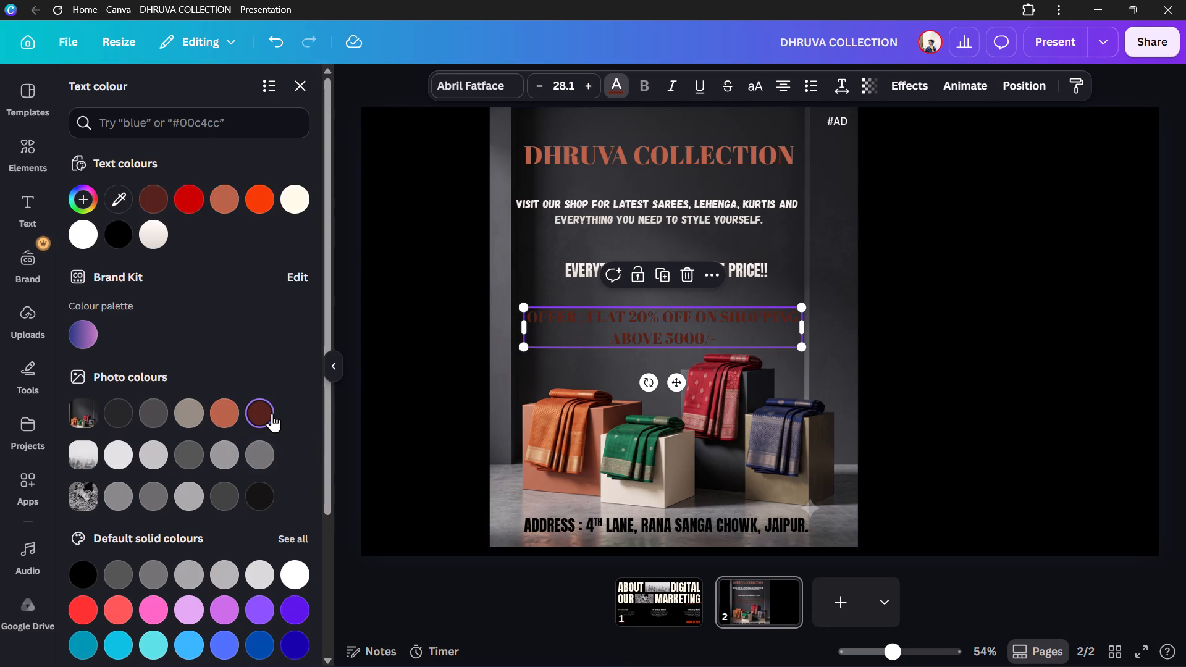
scroll(272, 413, "down", 1)
left_click(288, 411)
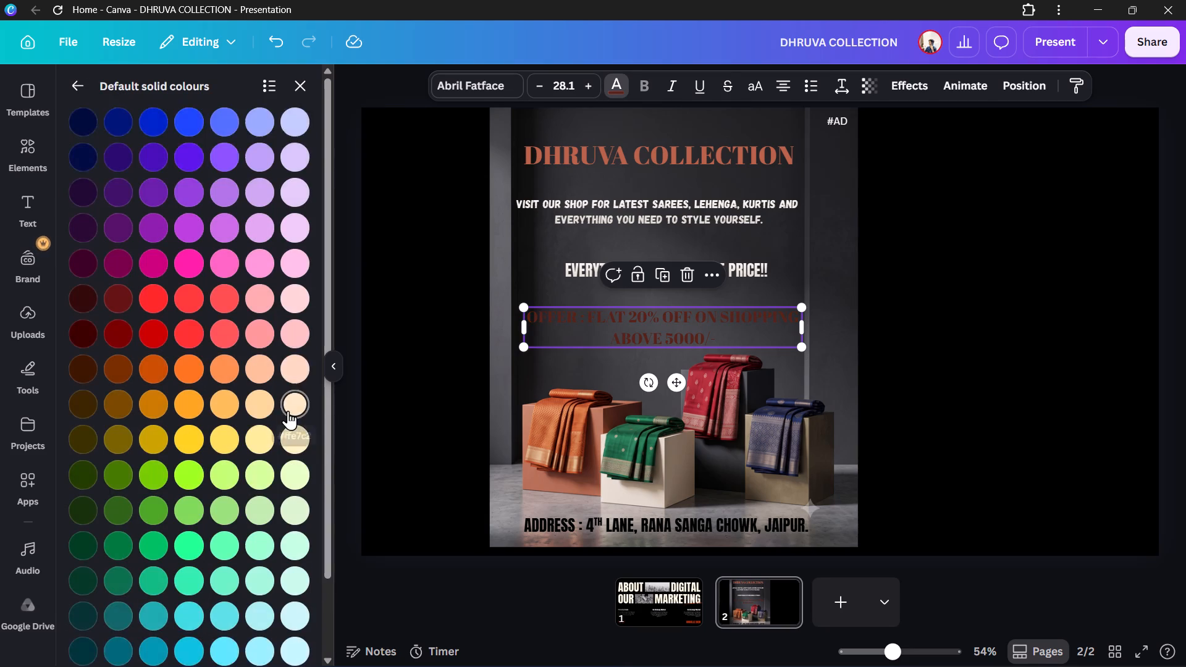
scroll(288, 411, "down", 1)
scroll(288, 411, "up", 2)
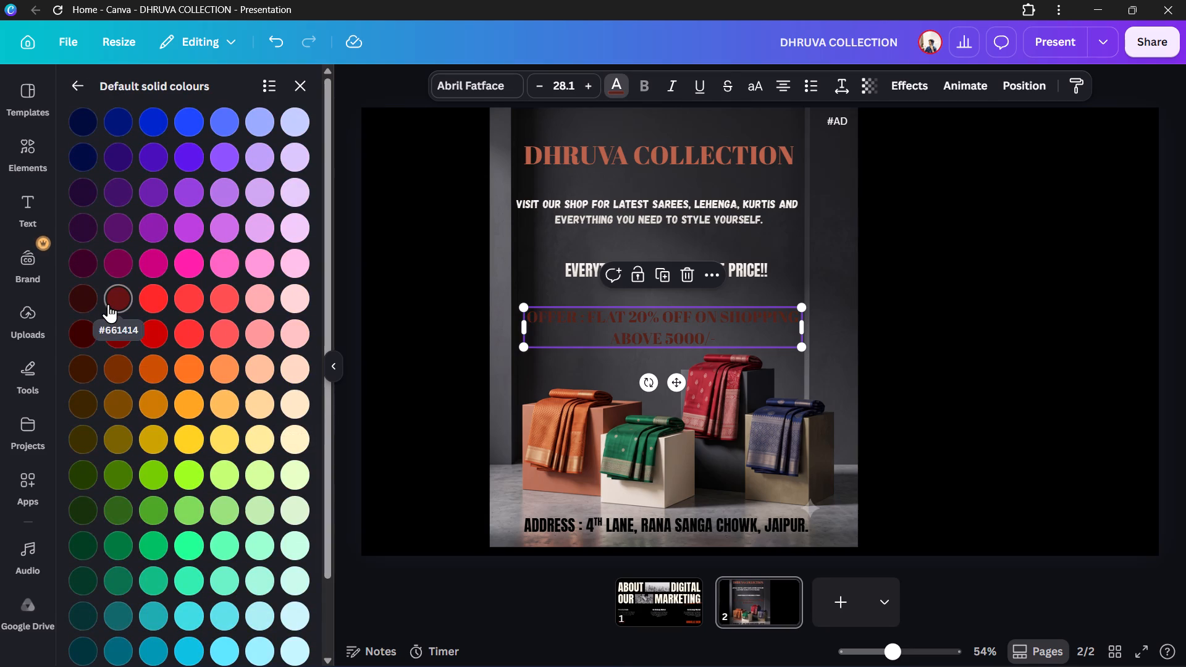
left_click(108, 304)
left_click(112, 324)
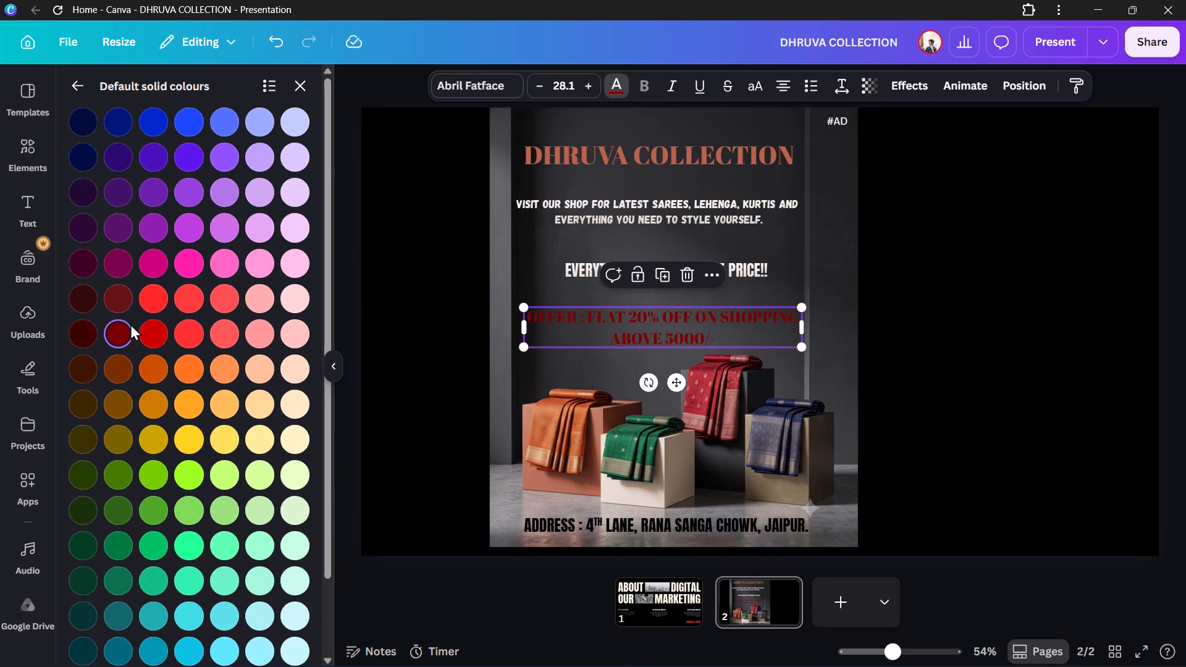
Recolour the "OFFER : FLAT 20% OFF ON SHOPPING" text with the brighter red one shade lighter than the deep red in the default solid colours.
left_click(150, 328)
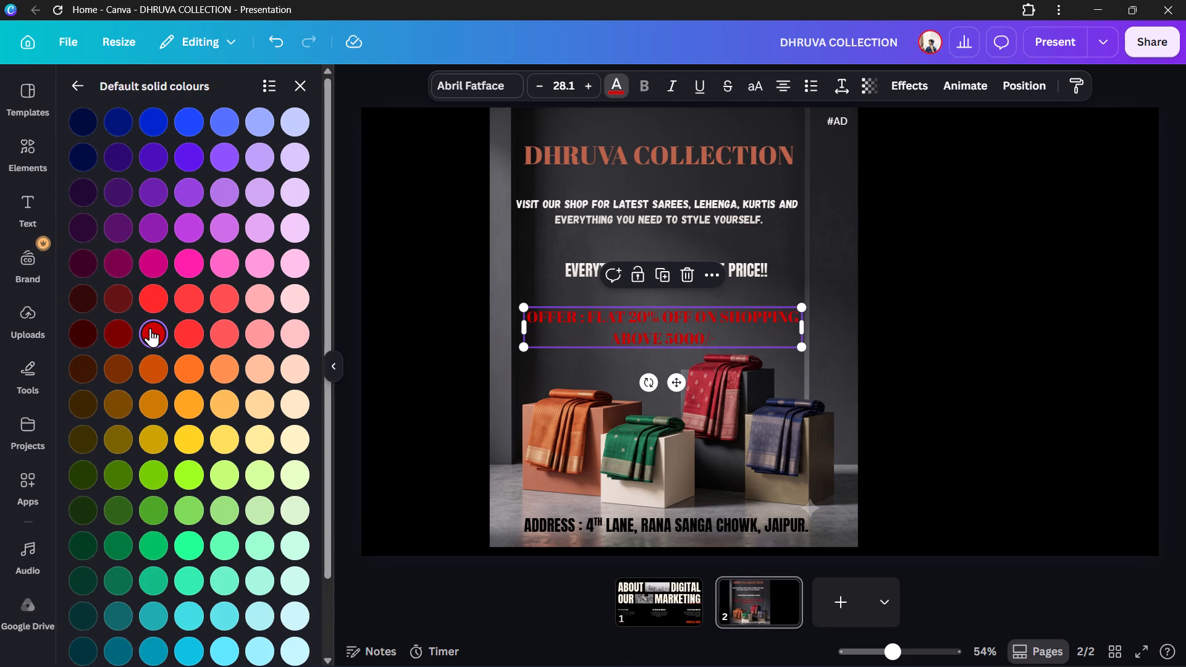
left_click(348, 238)
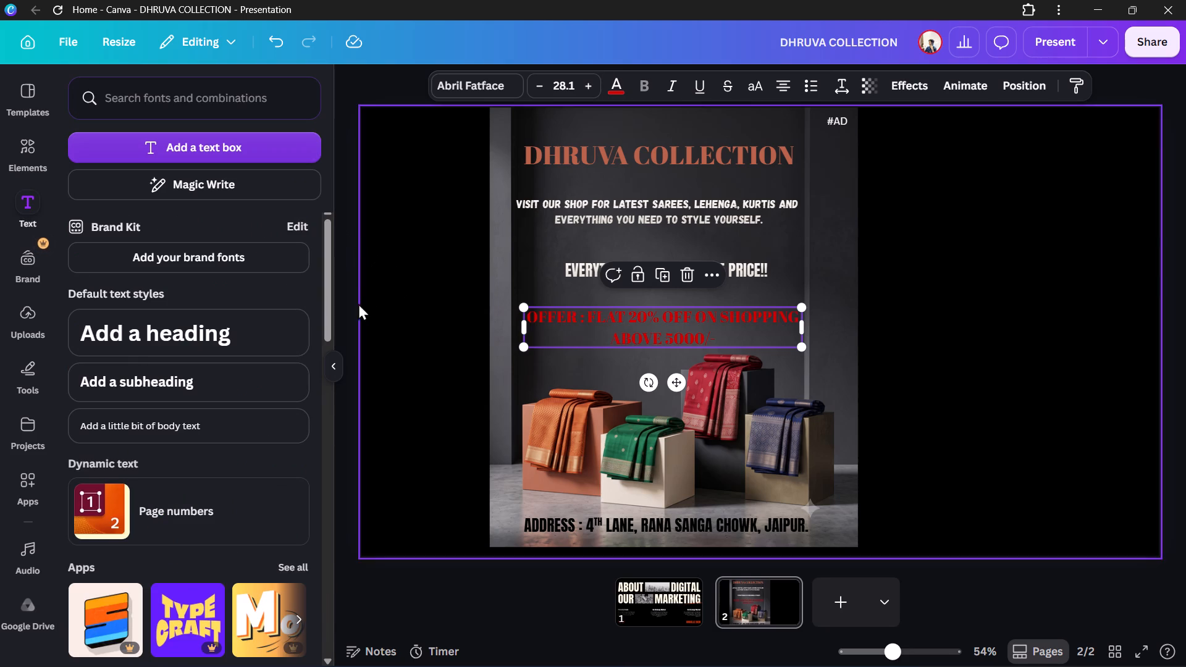
Look through the text styles and font combinations for ideas for the poster, leaving the offer text deselected.
scroll(227, 478, "down", 4)
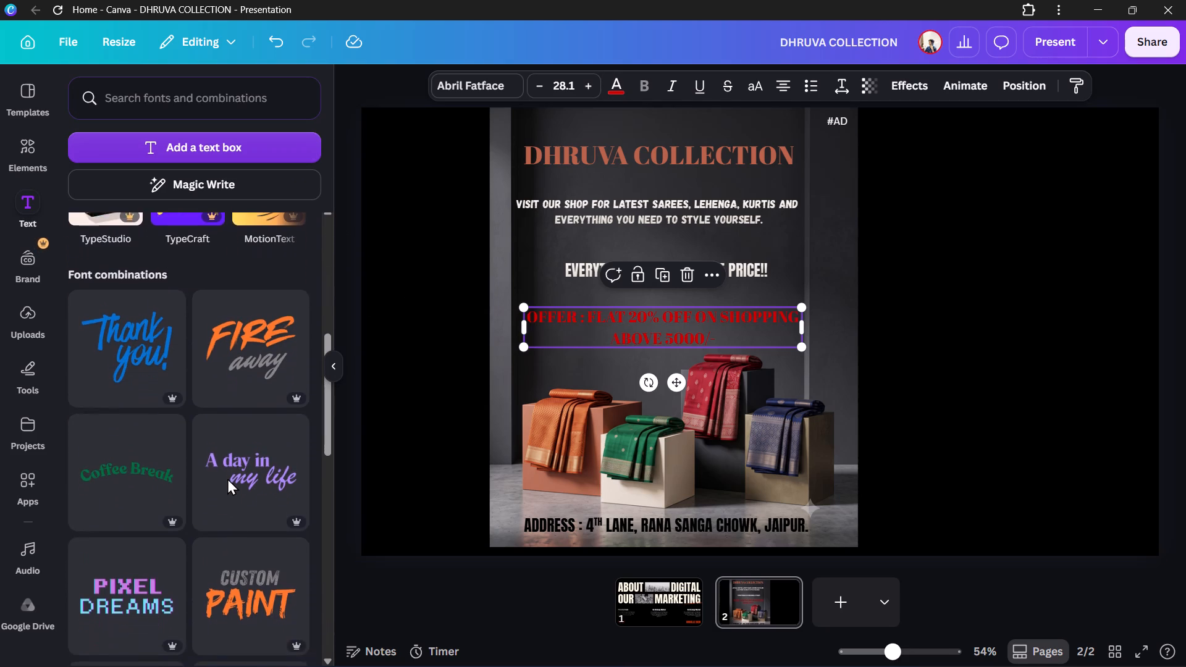
scroll(227, 478, "up", 2)
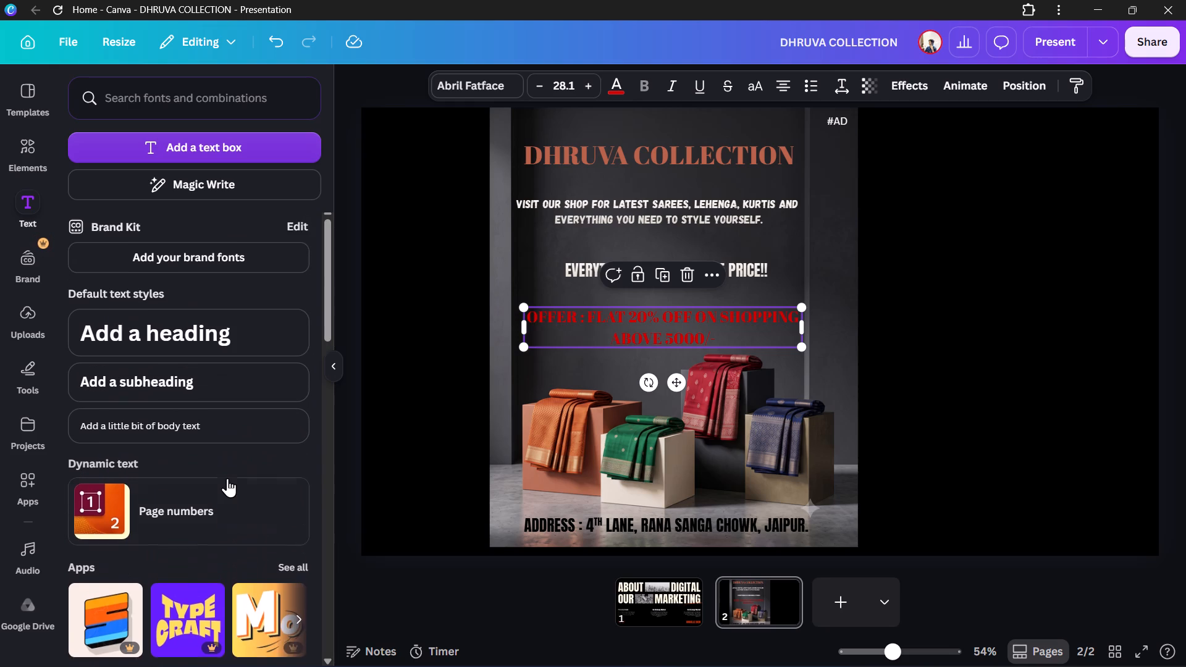
left_click(215, 103)
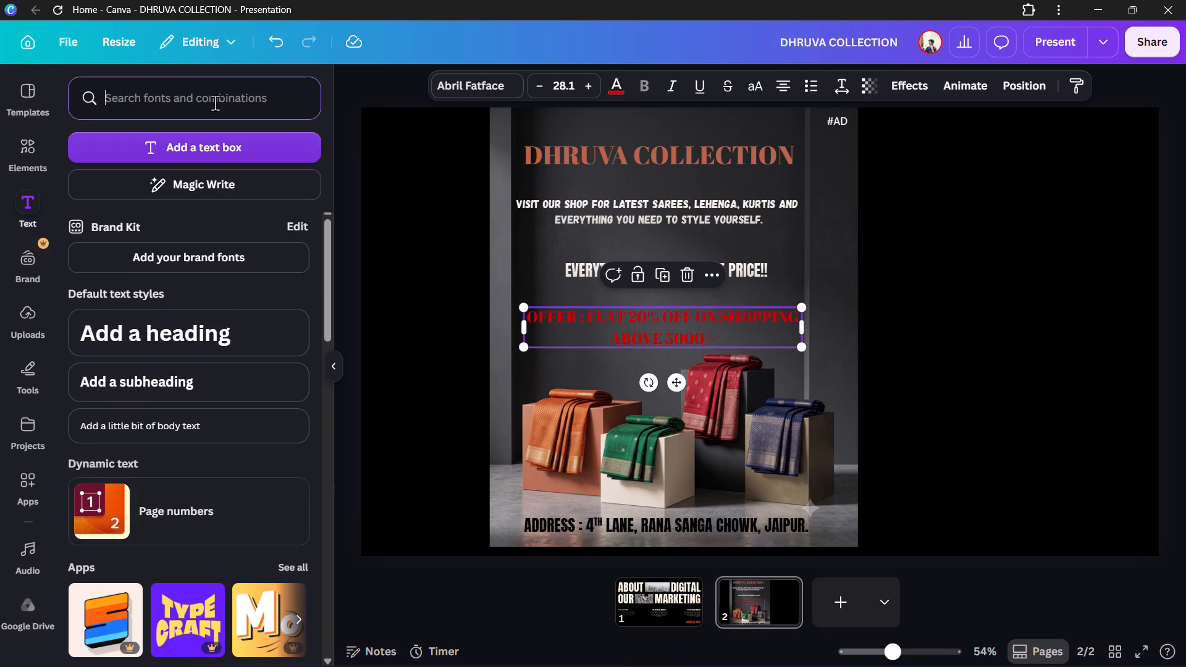
scroll(219, 375, "down", 2)
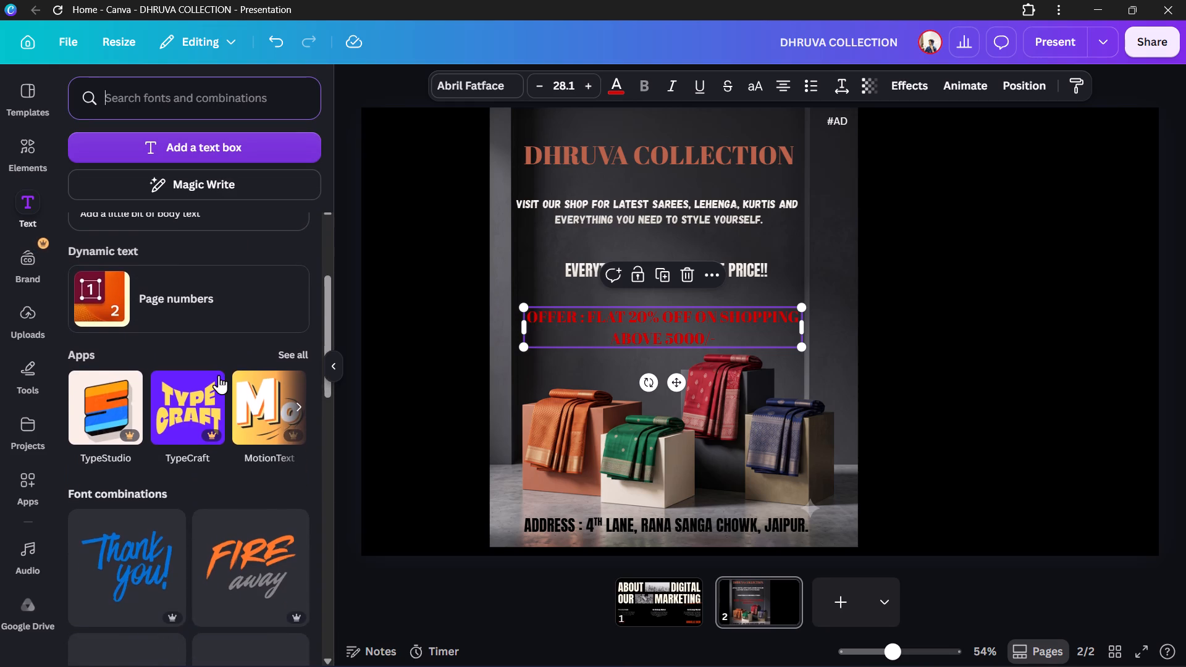
scroll(219, 375, "down", 5)
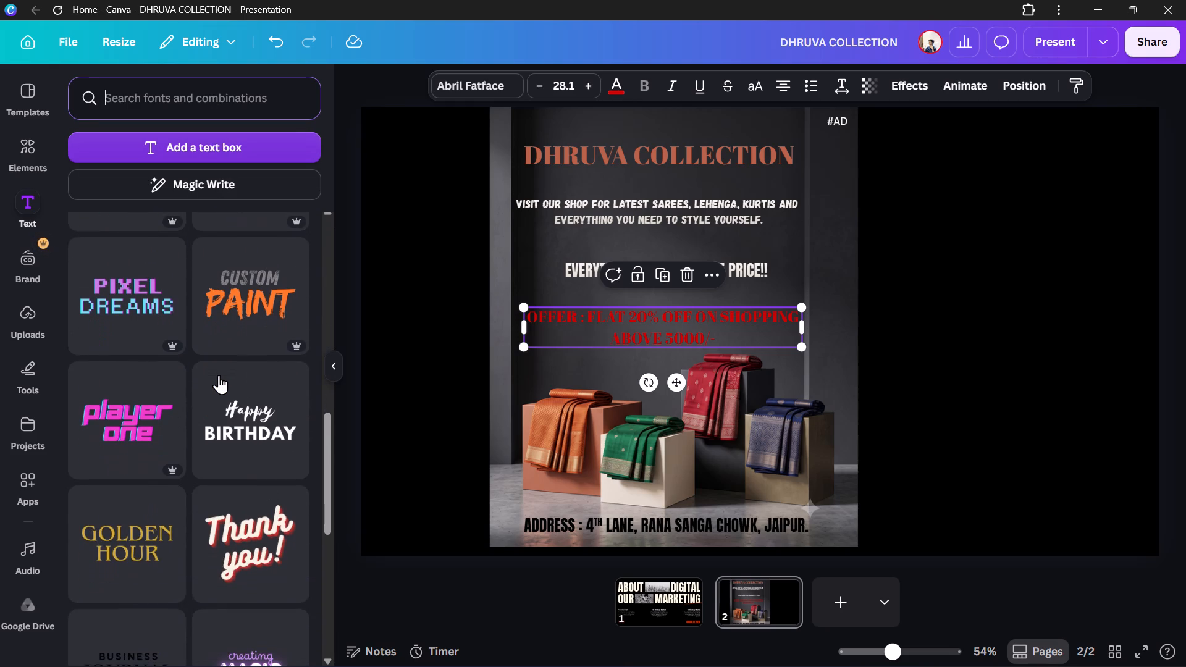
scroll(219, 375, "down", 1)
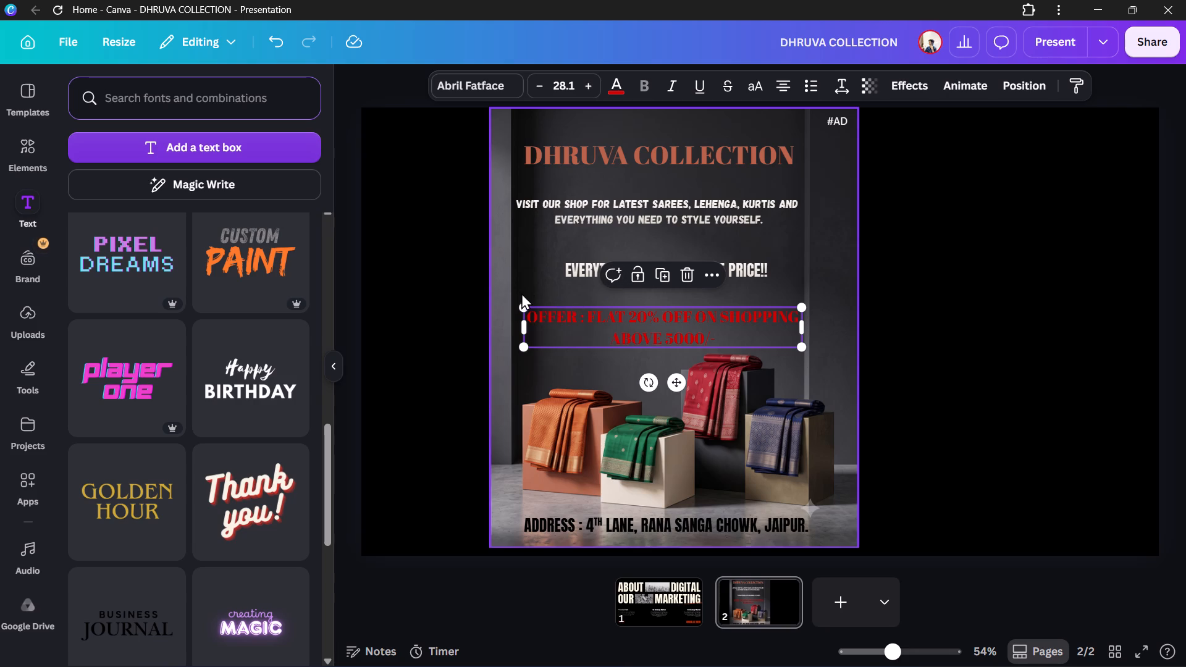
left_click(411, 270)
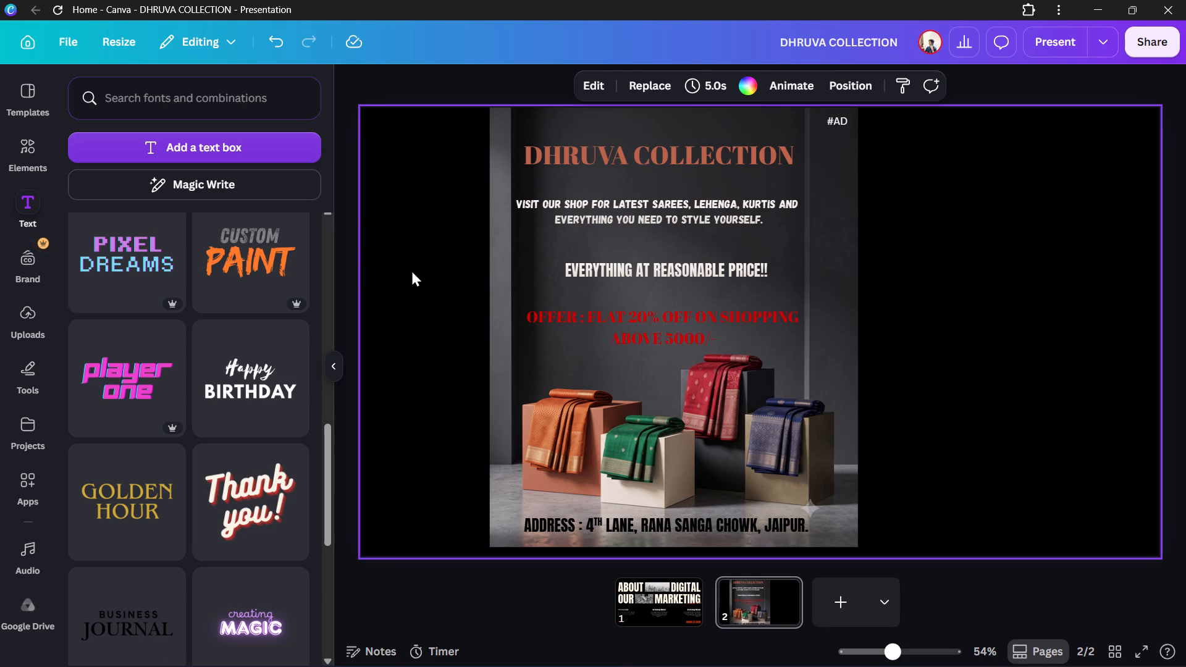